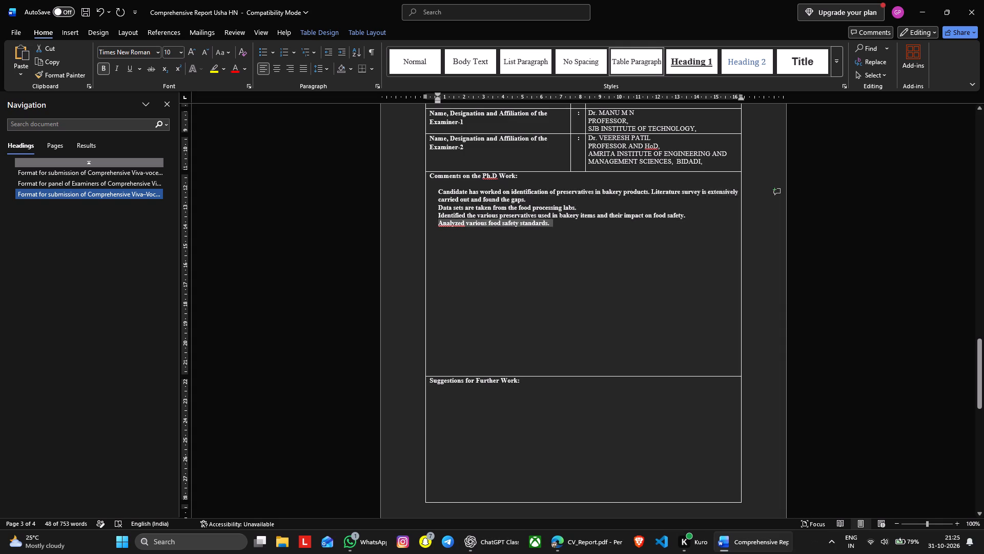
key(ctrl+z)
key(ctrl+z)
key(ctrl+z)
key(ctrl+z)
key(ctrl+z)
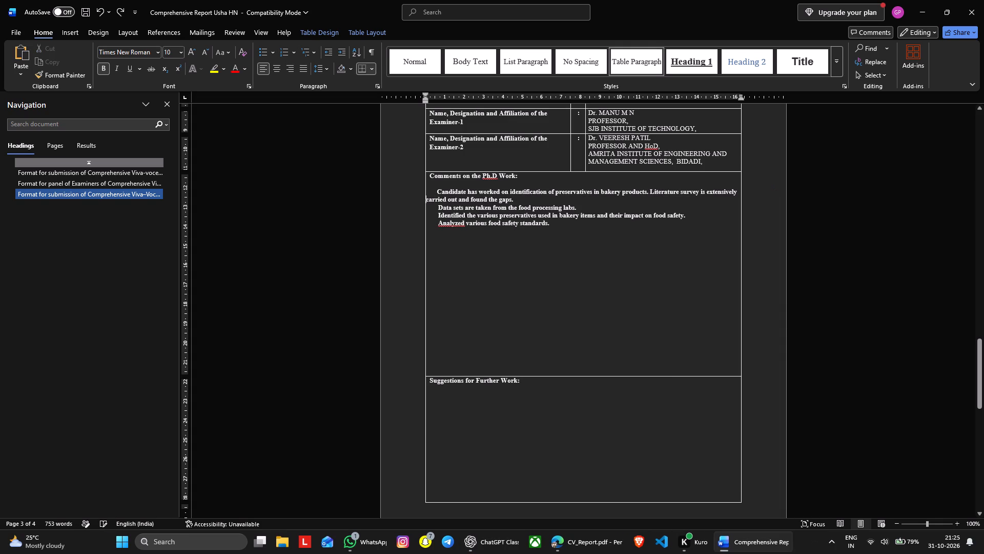
key(ctrl+z)
key(ctrl+z)
key(ctrl+z)
Apply round bullets to the four pasted comments under the Comments on the Ph.D Work heading.
drag(437, 190, 457, 197)
drag(457, 197, 543, 230)
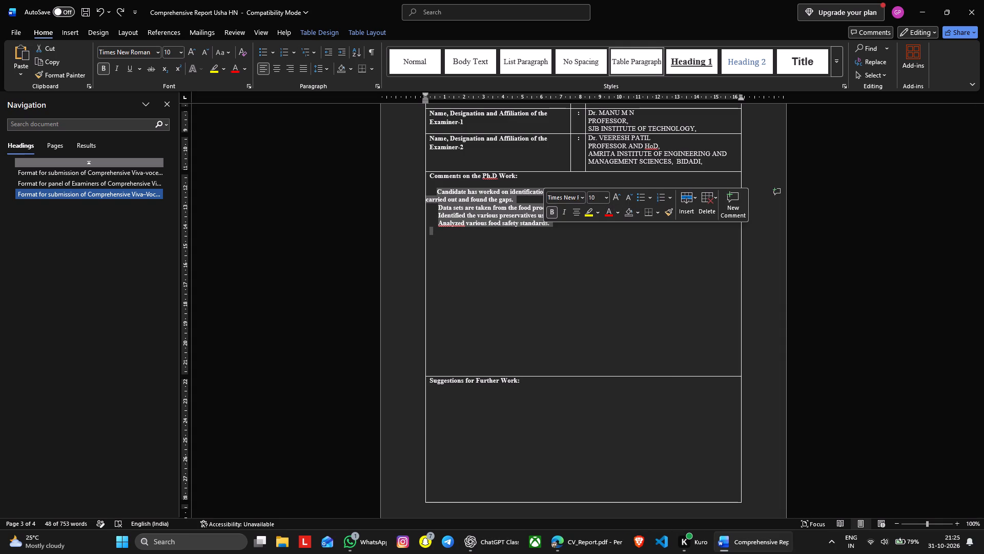
click(637, 199)
click(559, 309)
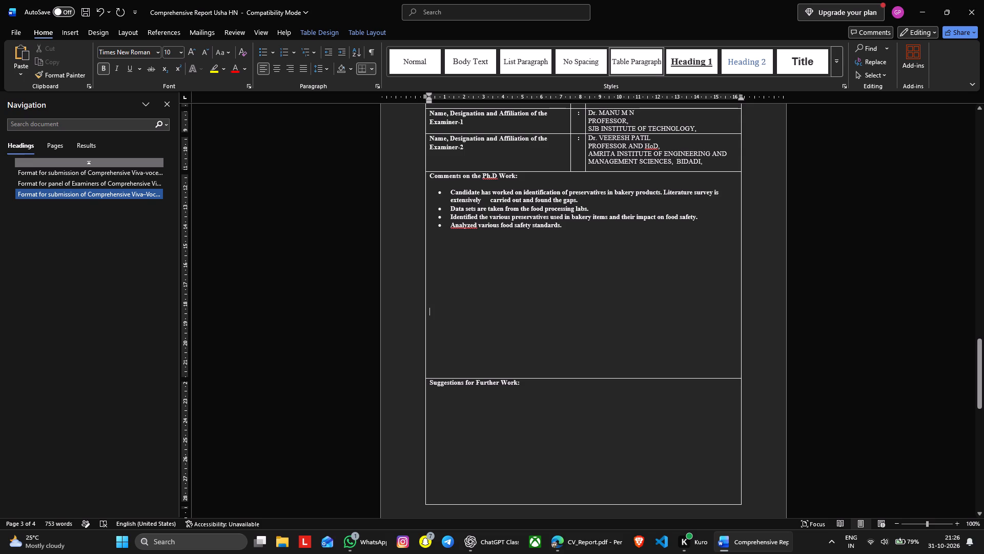
Set the Comments on the Ph.D Work heading and its bulleted comments to 1.5 line spacing with justified alignment.
click(468, 226)
drag(570, 232, 457, 200)
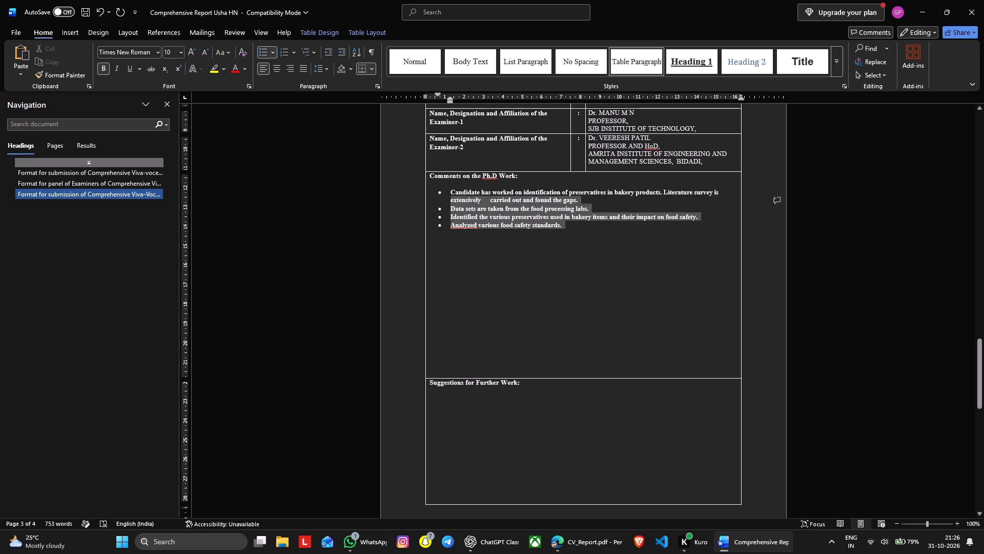
drag(457, 200, 448, 186)
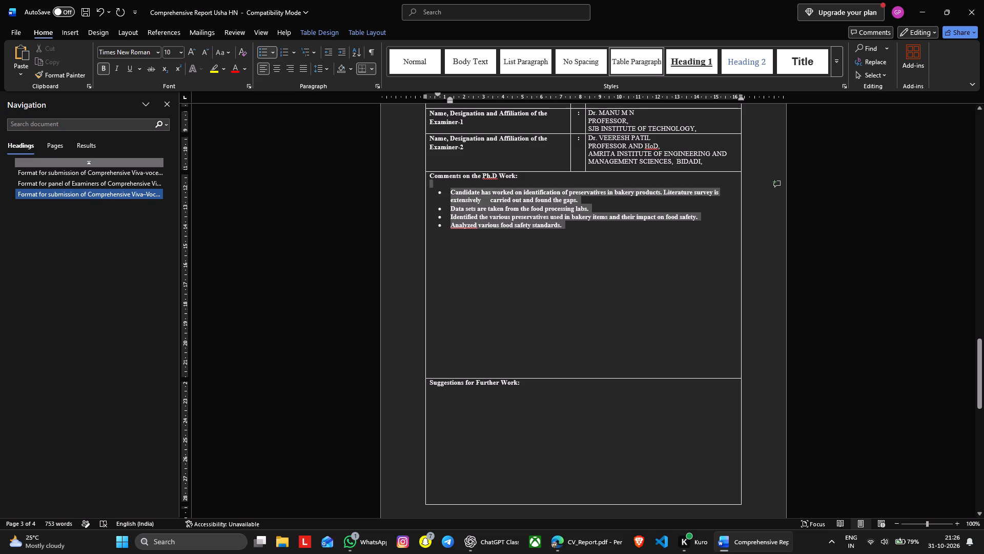
drag(448, 186, 435, 172)
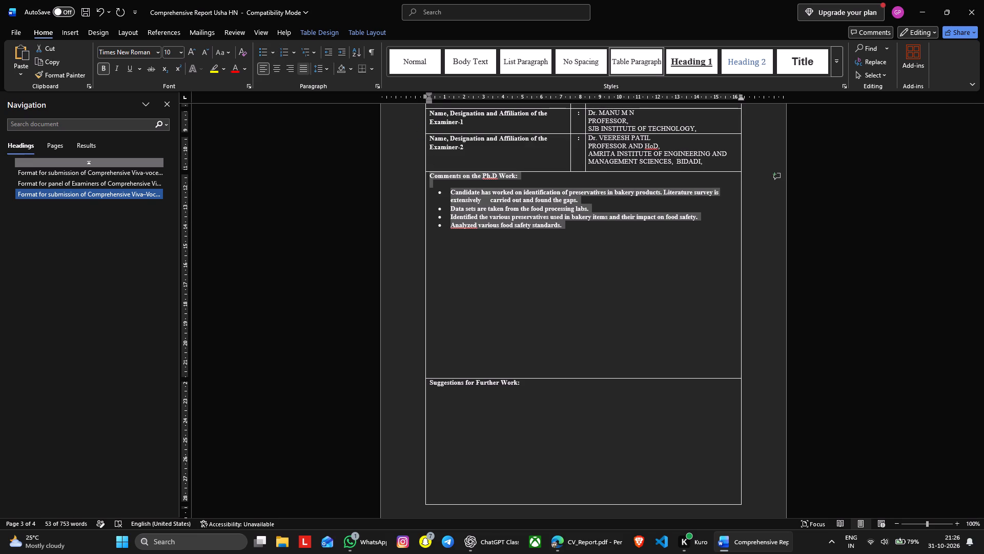
click(321, 67)
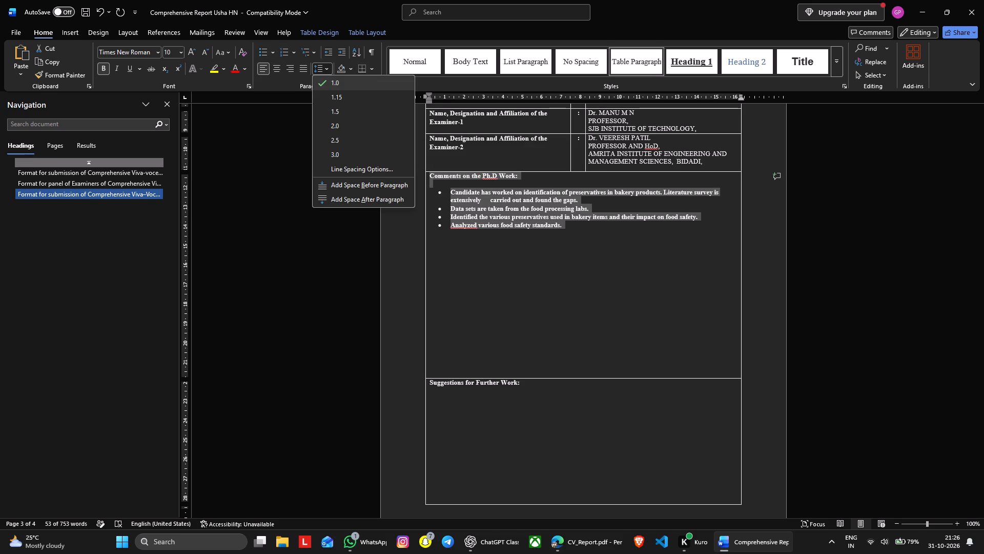
click(355, 115)
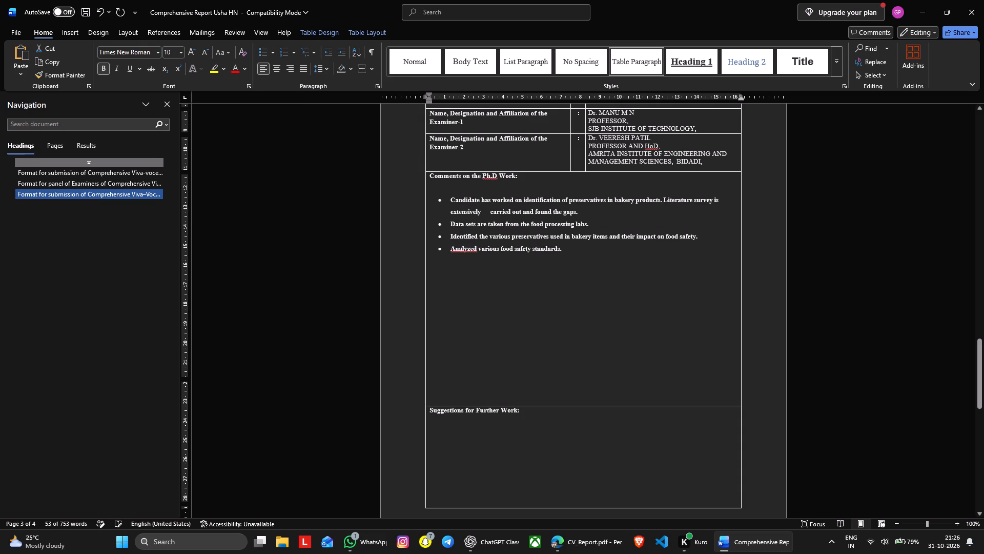
click(305, 68)
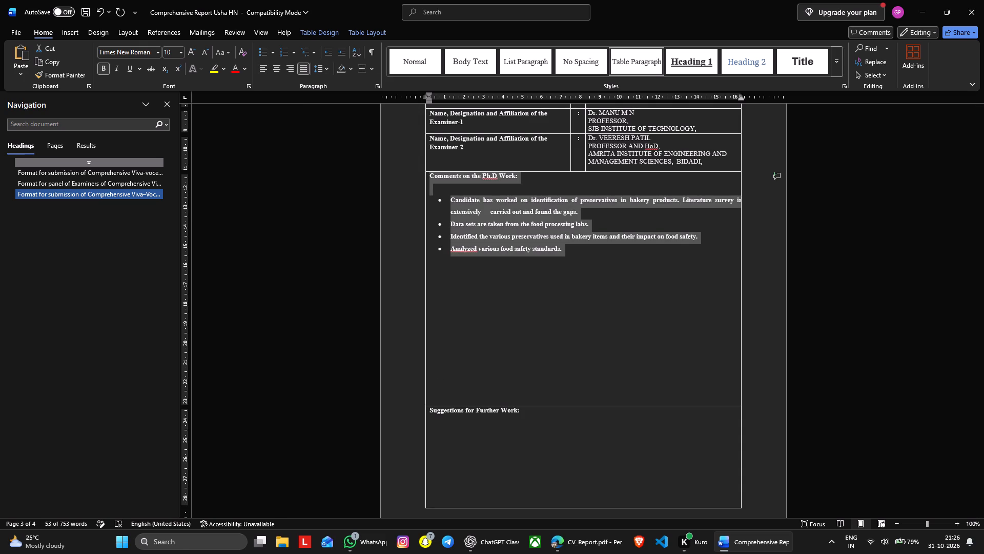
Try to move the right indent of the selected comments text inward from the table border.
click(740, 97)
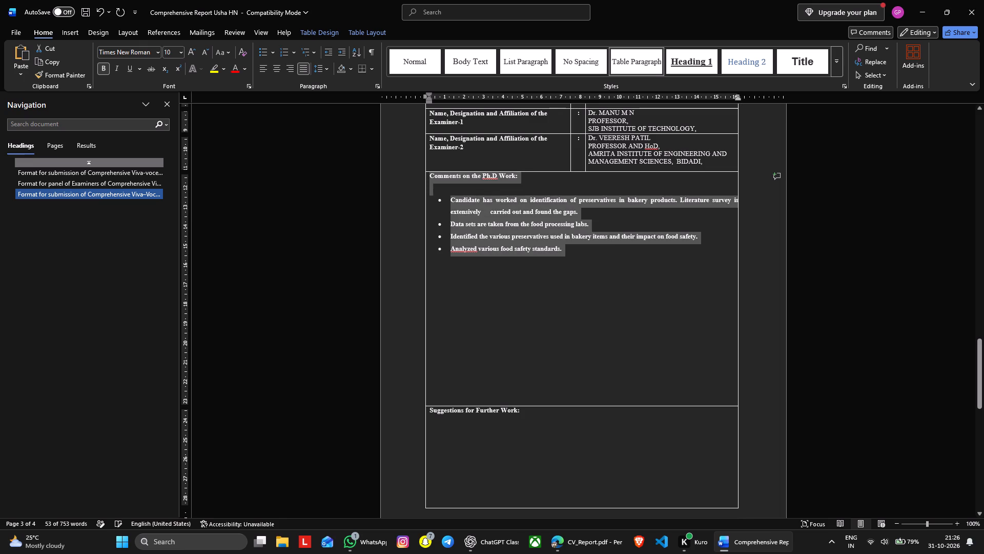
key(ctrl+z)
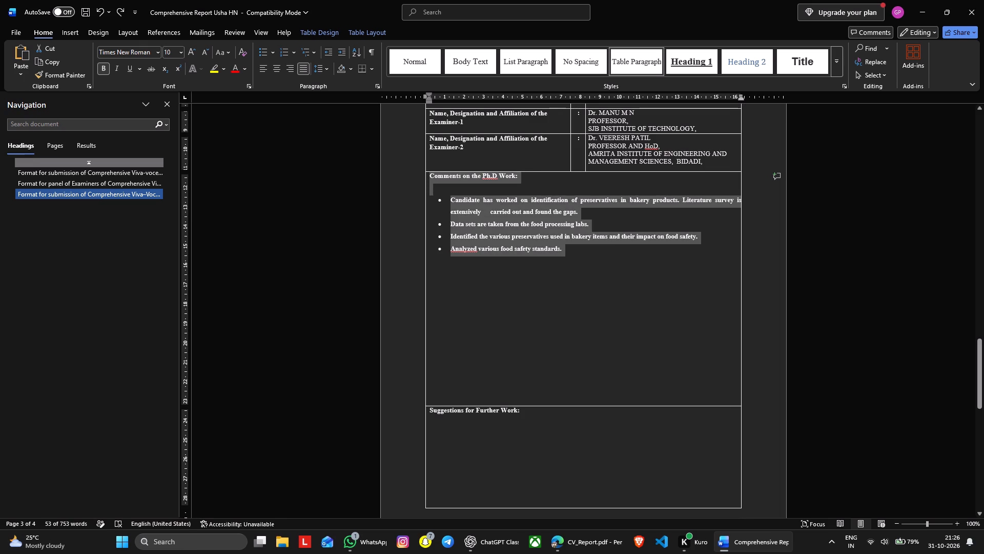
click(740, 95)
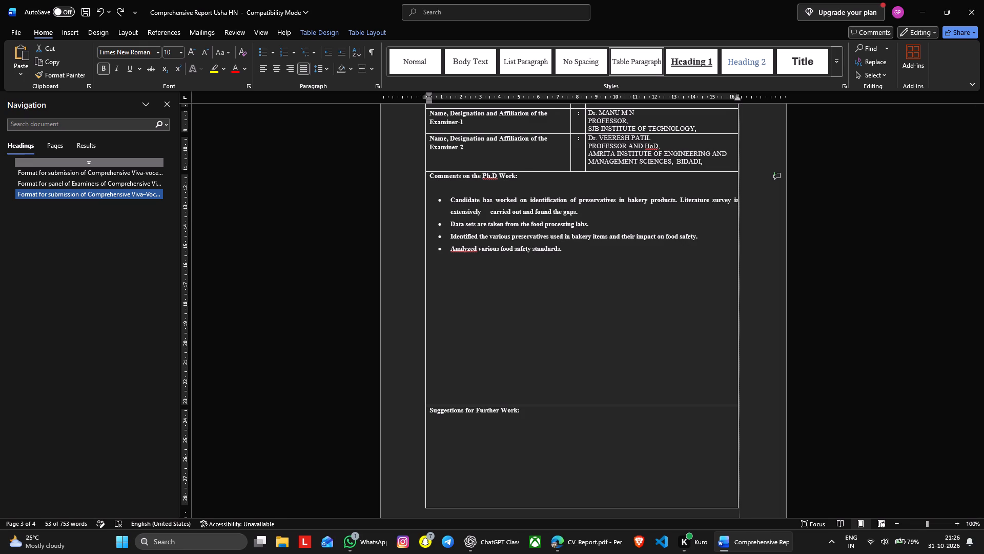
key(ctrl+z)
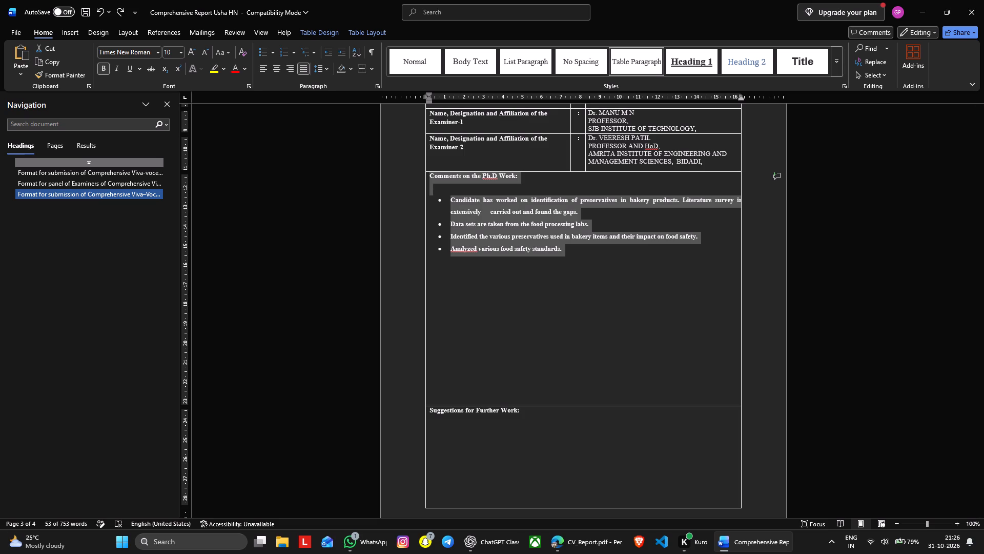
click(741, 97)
Move the right indent of the selected heading and comments slightly inside the table's right border.
drag(741, 98, 729, 103)
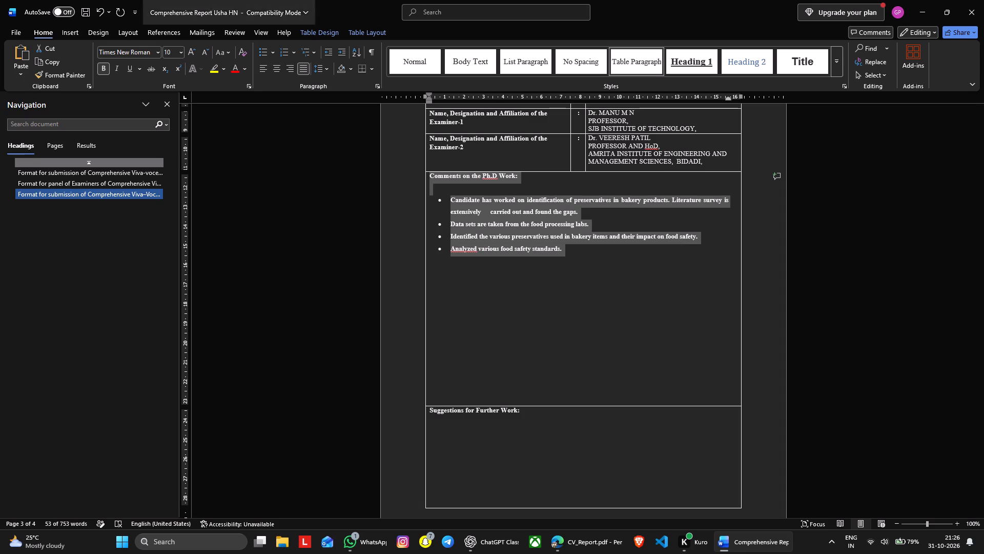
Change the comments list to arrowhead bullets, keeping the Comments on the Ph.D Work heading unbulleted and flush left.
click(271, 52)
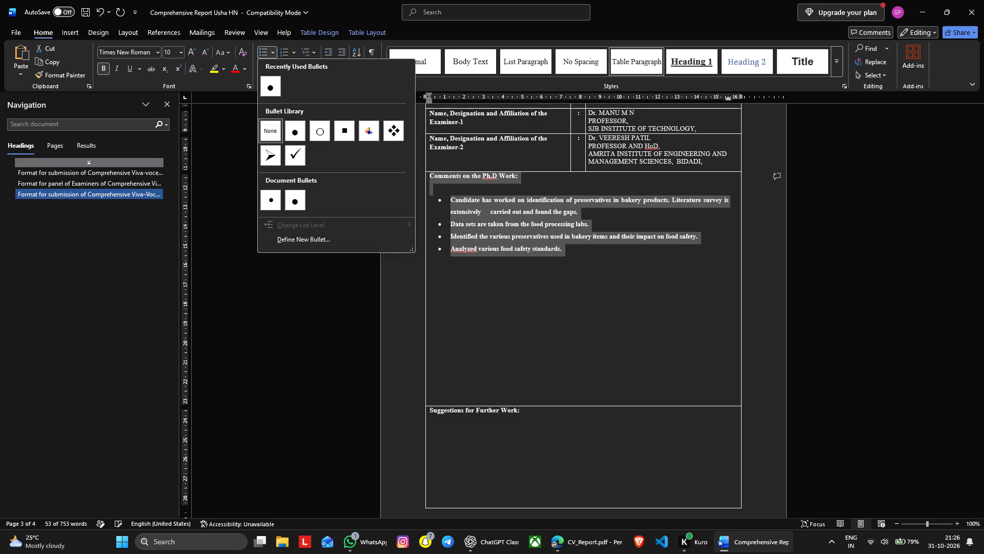
click(269, 153)
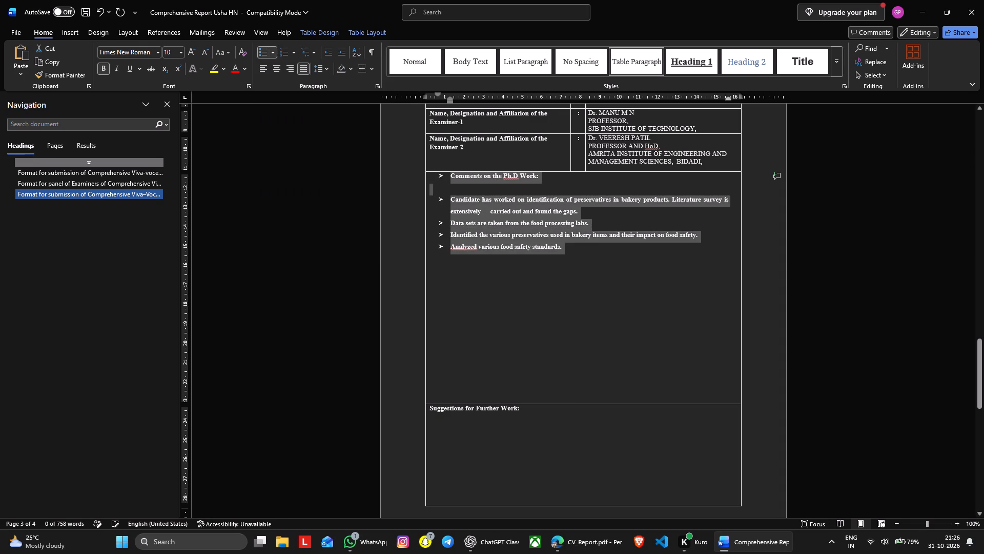
click(473, 251)
click(453, 176)
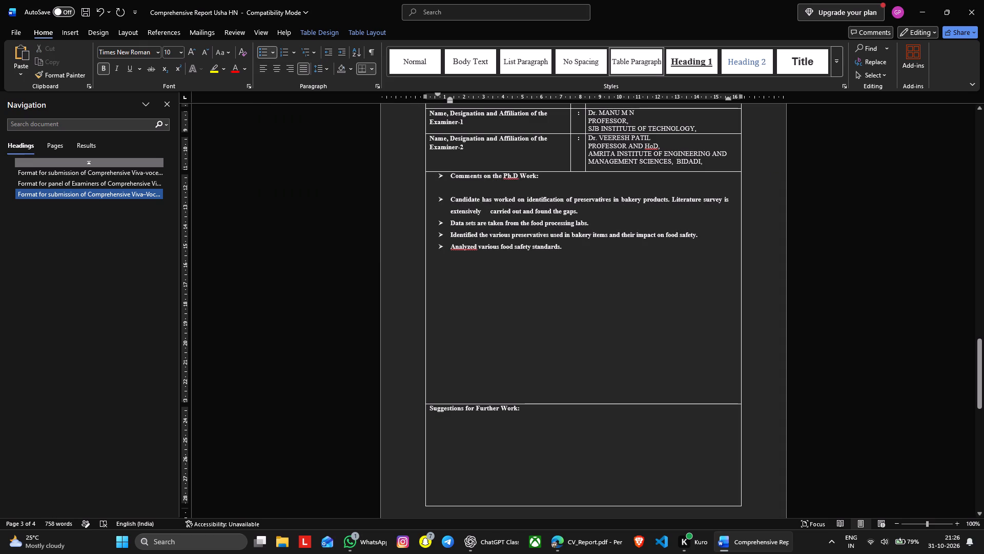
key(BackSpace)
key(BackSpace)
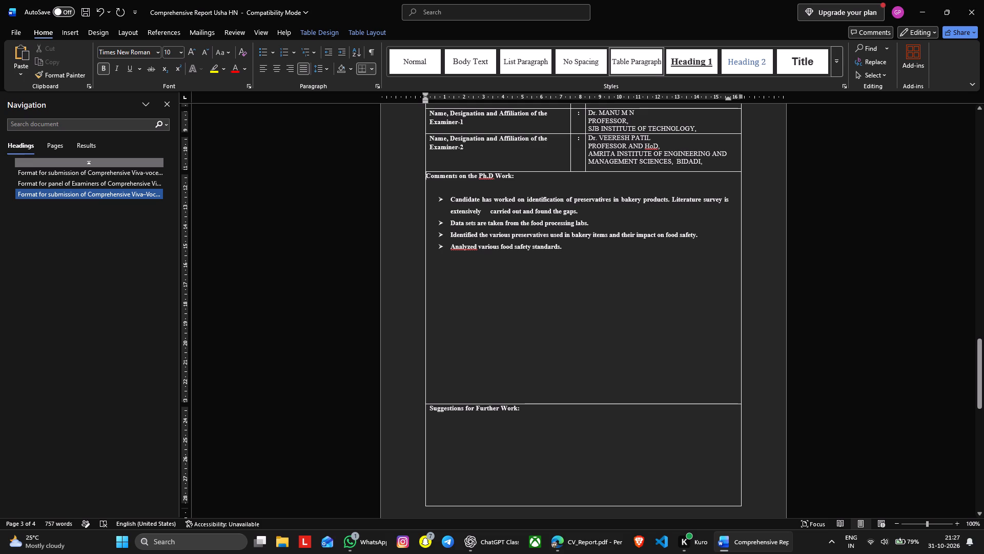
Enlarge the Comments on the Ph.D Work heading to 14 pt.
drag(529, 179, 425, 183)
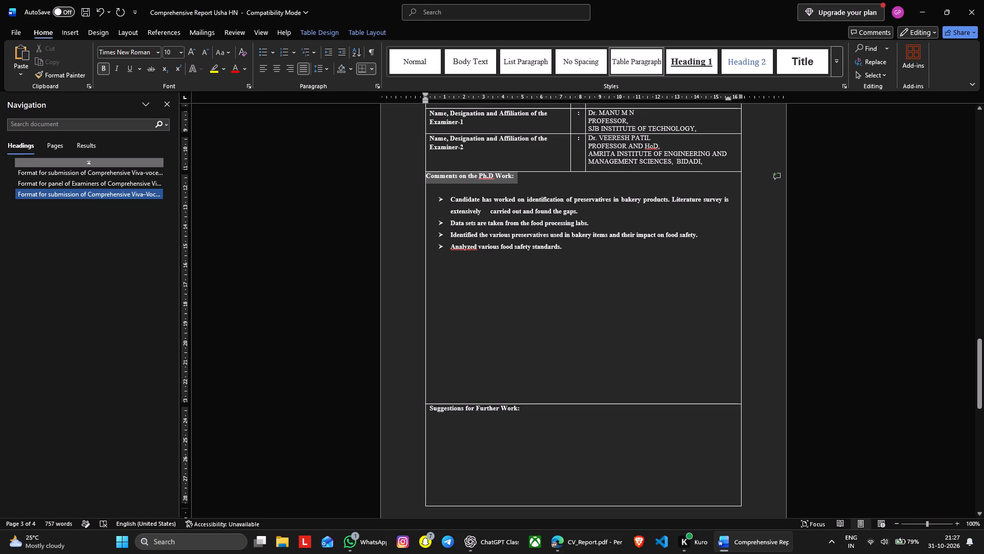
drag(425, 183, 424, 183)
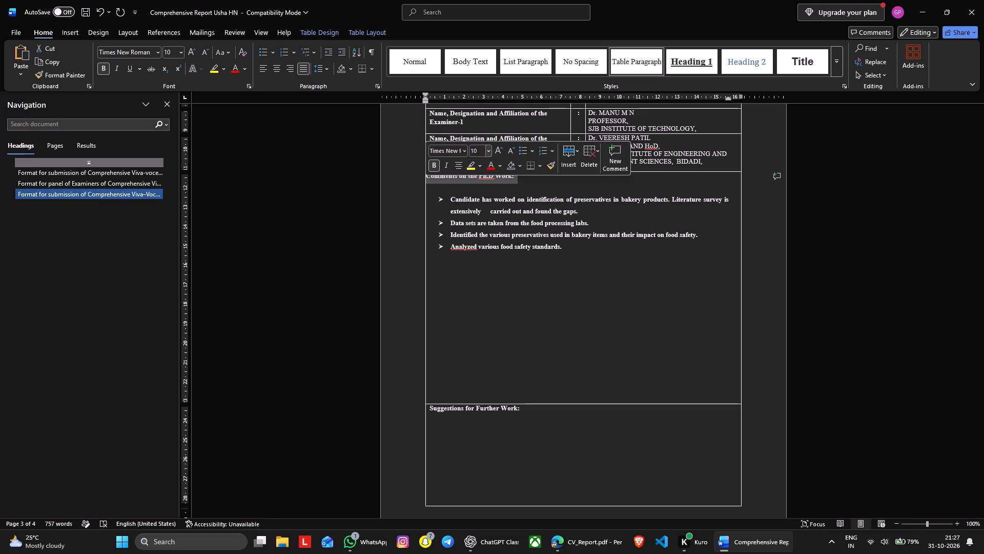
click(502, 152)
triple_click(502, 152)
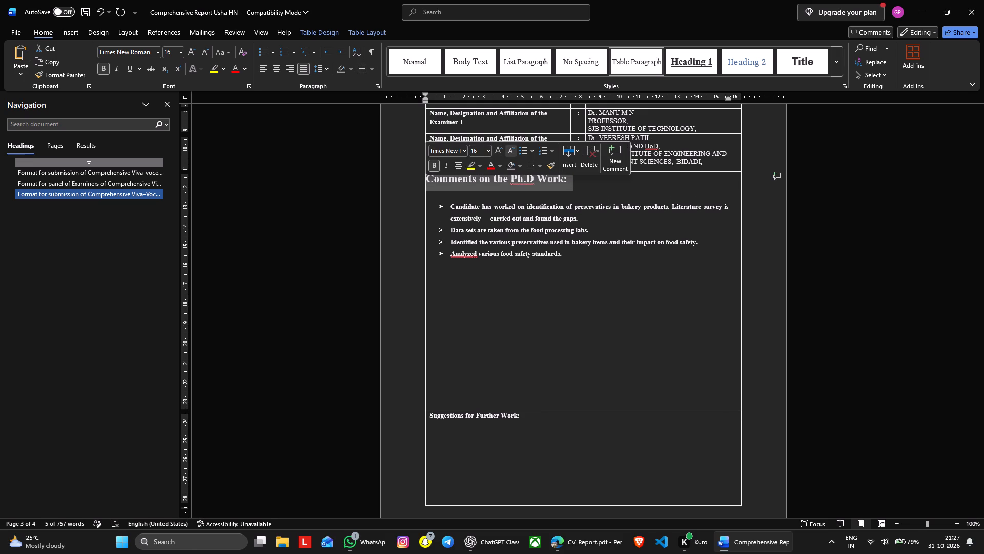
click(510, 149)
Set the font size of the four arrow-bulleted comments to 12 pt.
click(561, 251)
drag(567, 251, 502, 239)
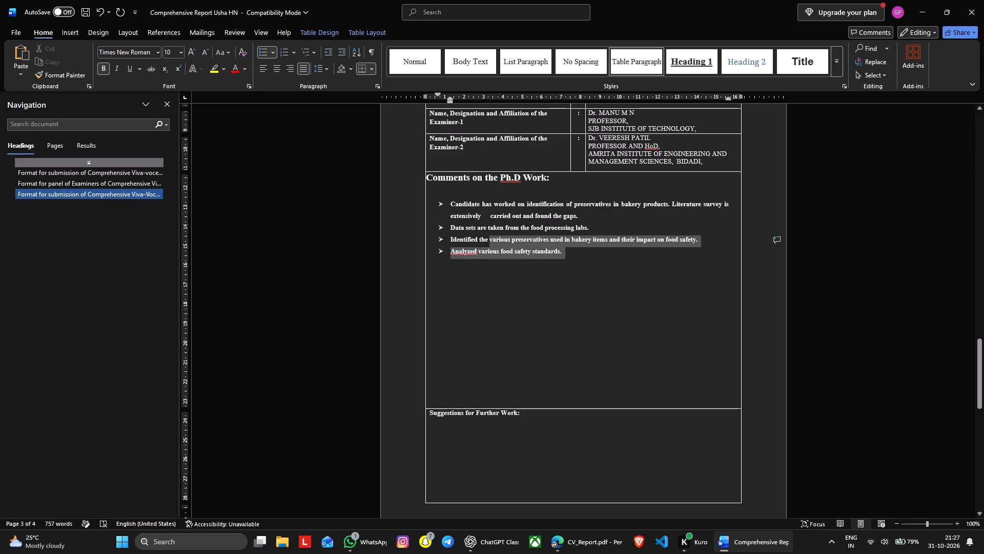
drag(502, 239, 454, 209)
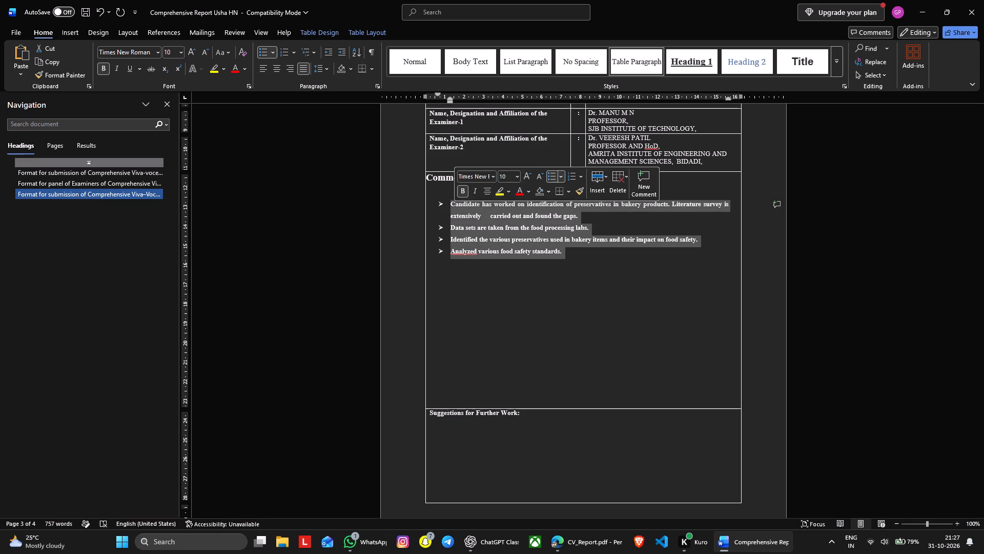
click(525, 176)
click(525, 176)
click(540, 322)
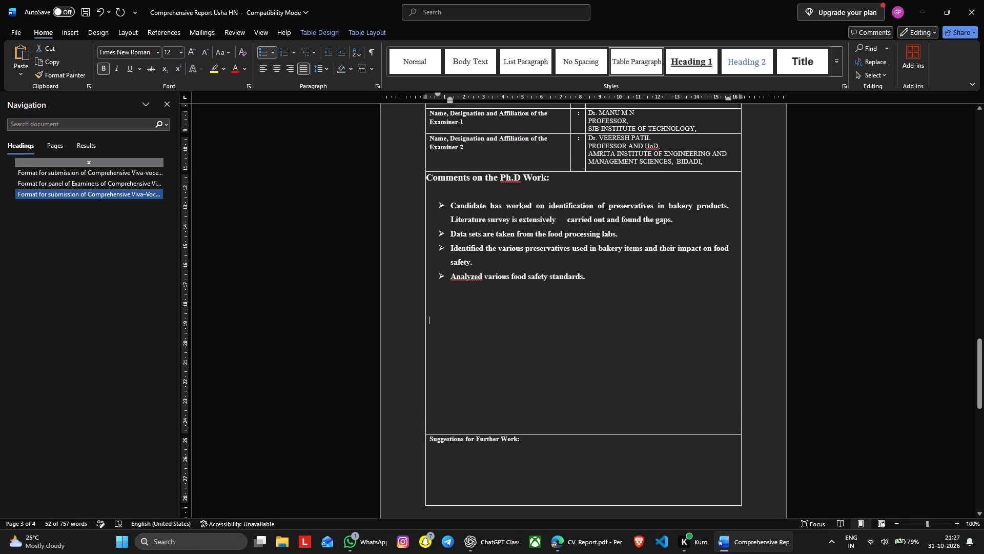
Delete the empty lines between the last comment bullet and the Suggestions for Further Work row.
click(510, 410)
drag(509, 419, 503, 399)
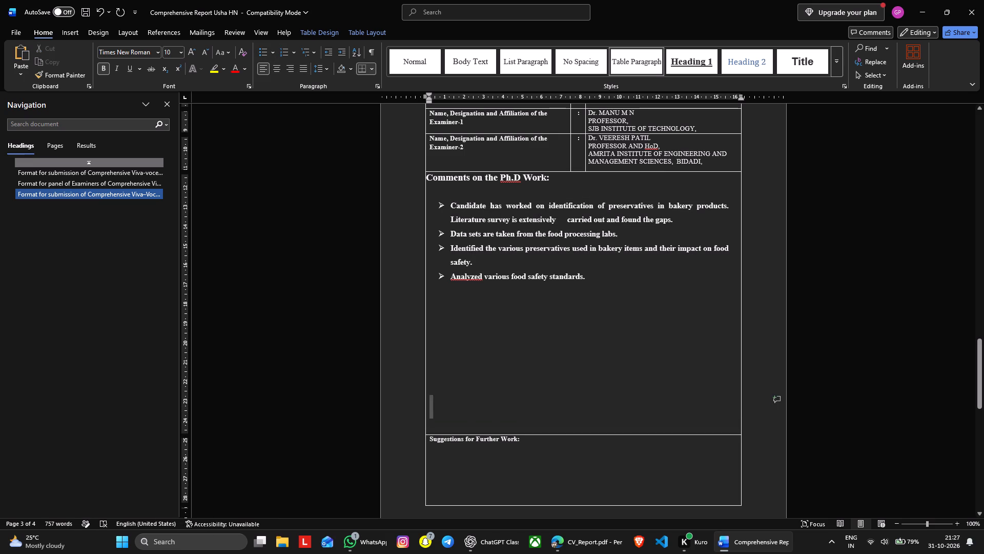
drag(503, 399, 484, 334)
key(Delete)
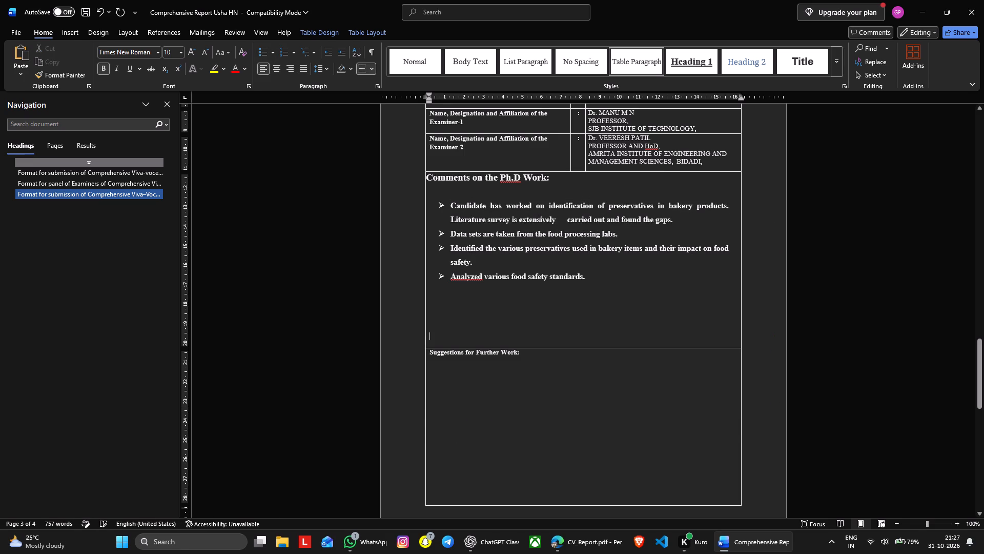
key(BackSpace)
key(BackSpace)
key(BackSpace)
key(BackSpace)
key(BackSpace)
key(BackSpace)
key(BackSpace)
key(BackSpace)
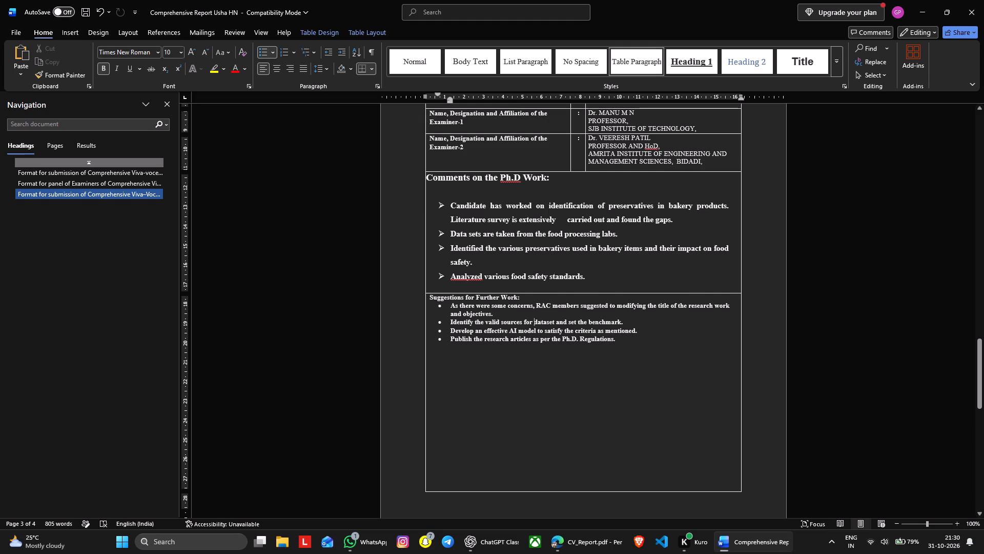
drag(449, 306, 624, 343)
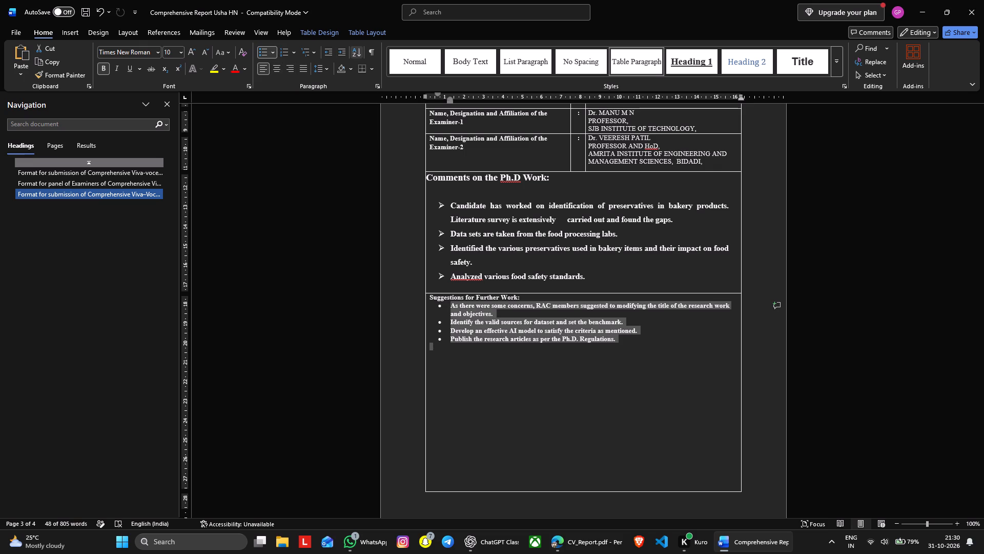
click(275, 52)
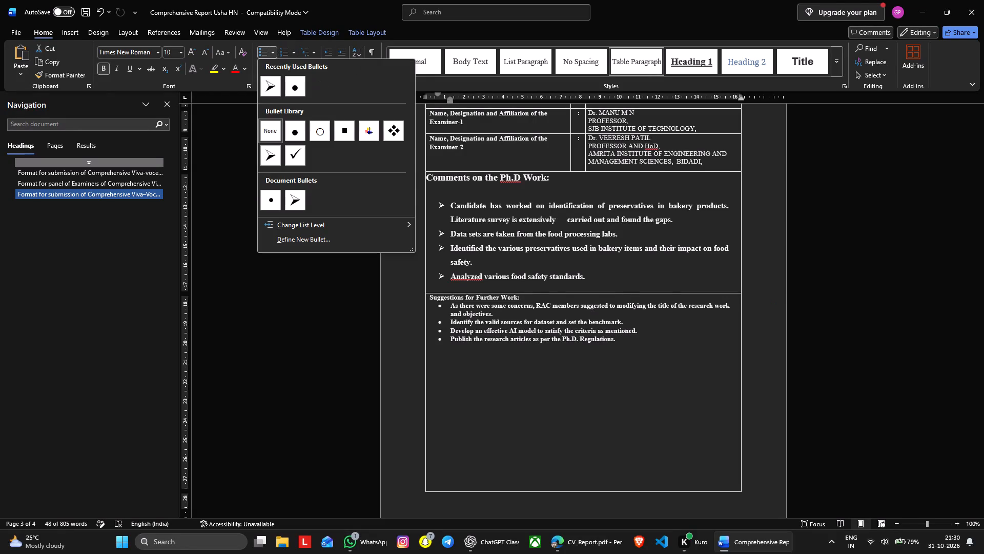
click(271, 83)
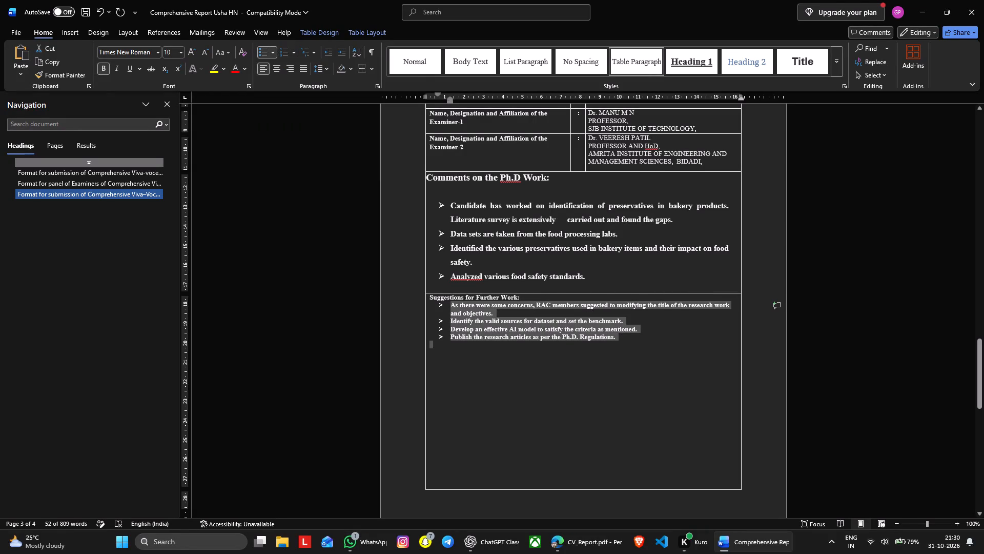
drag(621, 341, 583, 336)
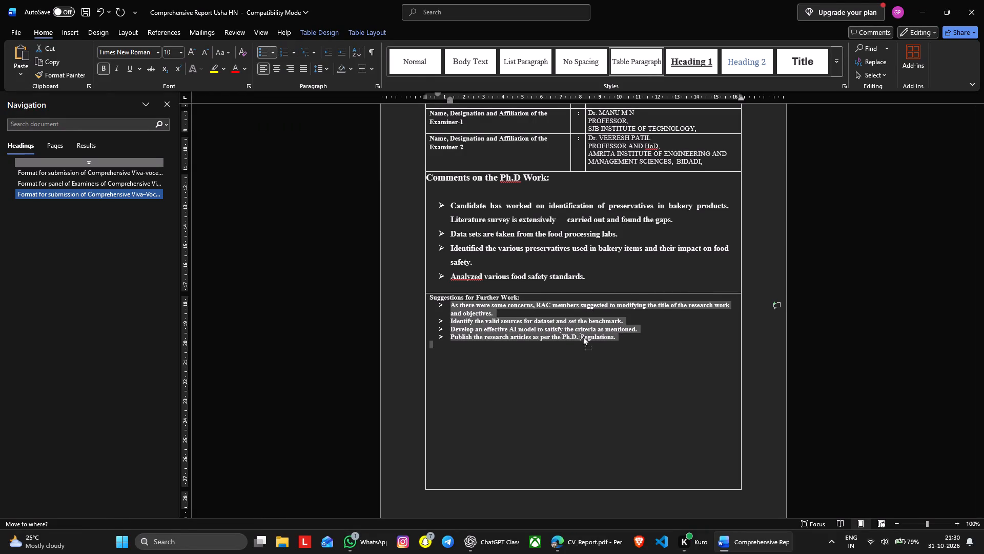
drag(583, 336, 530, 326)
click(540, 360)
Set the line spacing of the Suggestions for Further Work heading and its four bullets to 1.5.
drag(627, 340, 609, 337)
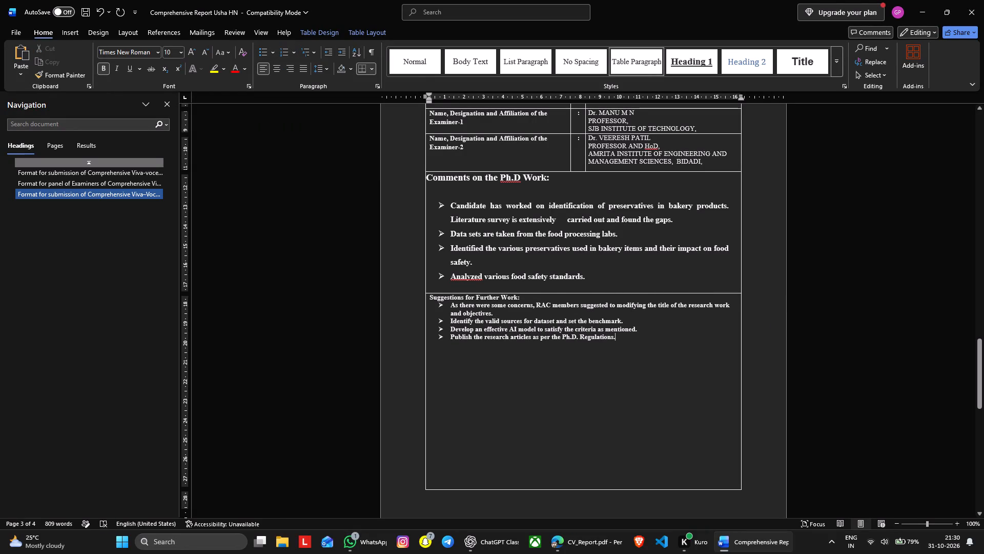
drag(609, 337, 429, 294)
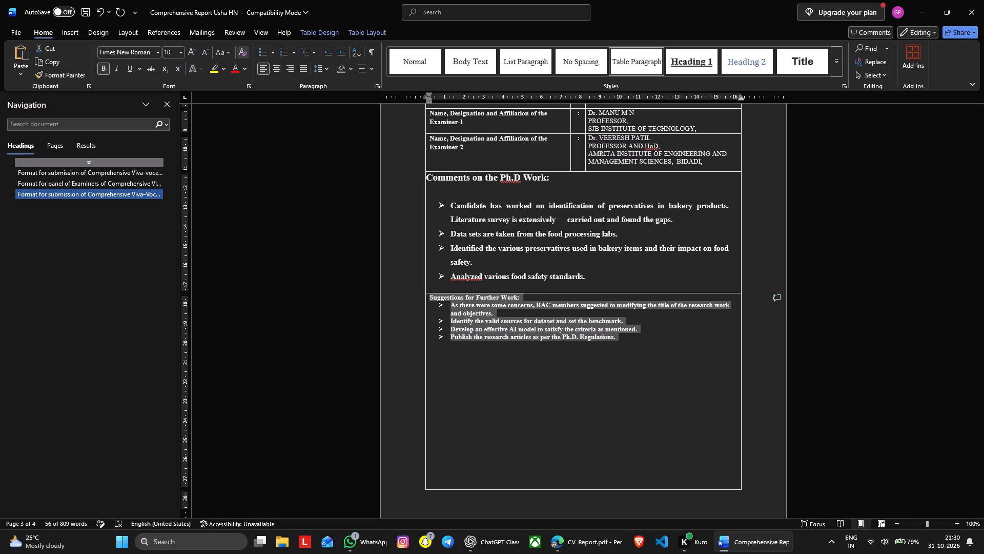
click(325, 67)
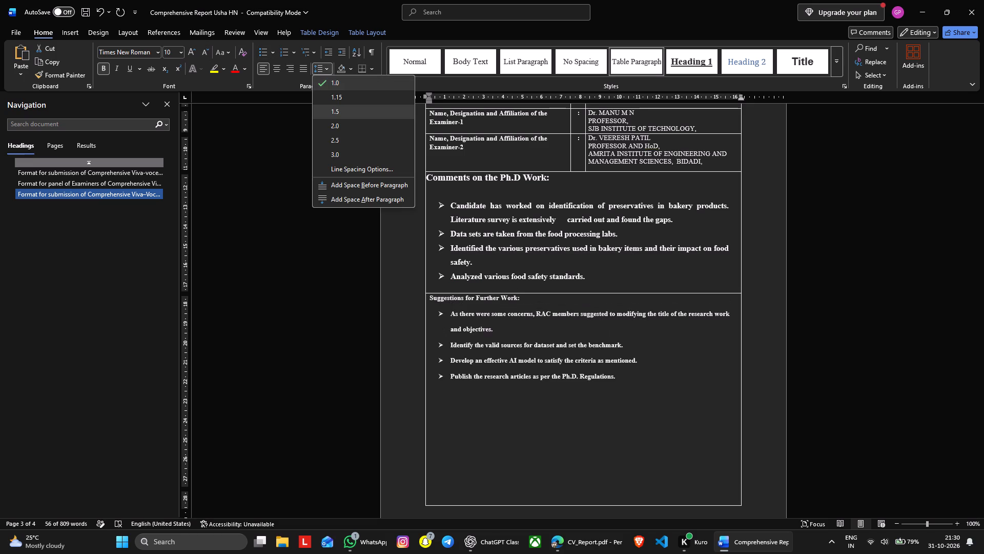
click(342, 107)
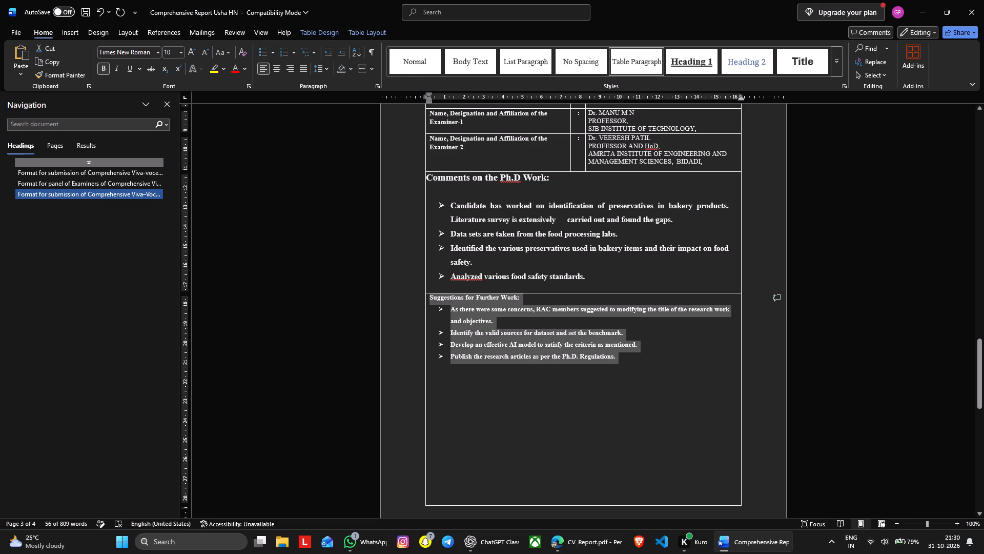
click(582, 381)
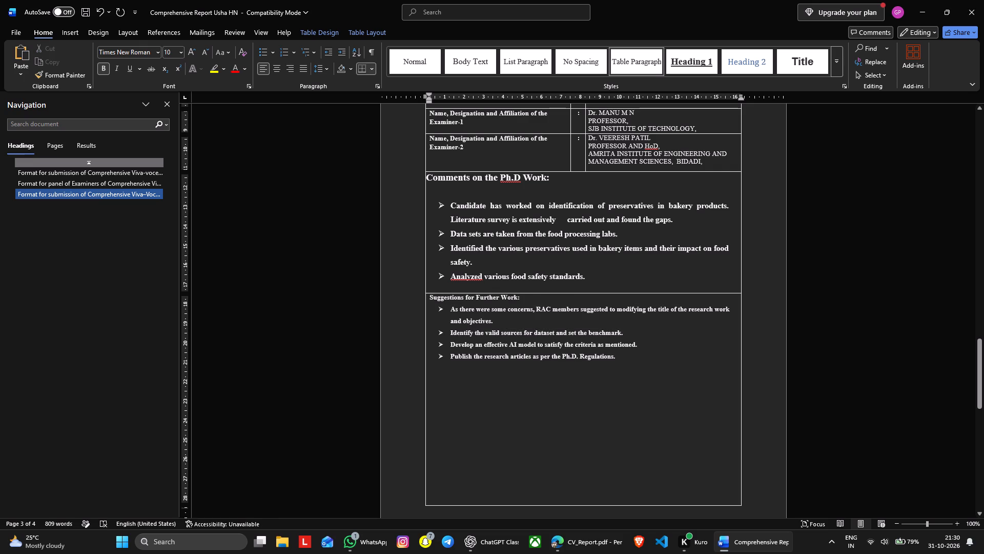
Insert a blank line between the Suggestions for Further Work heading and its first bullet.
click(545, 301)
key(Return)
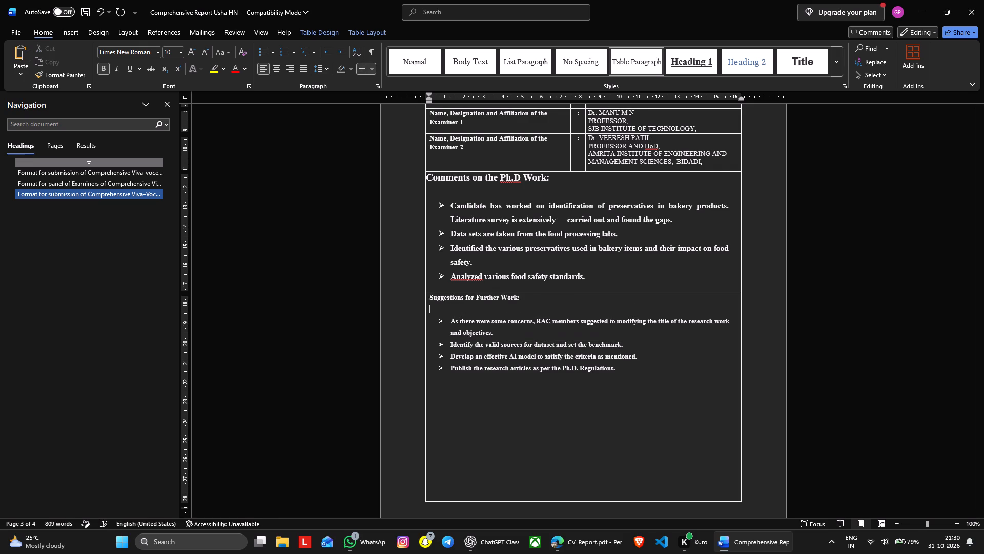
Increase the Suggestions for Further Work heading to font size 14, matching the Comments on the Ph.D Work heading.
drag(449, 318, 594, 379)
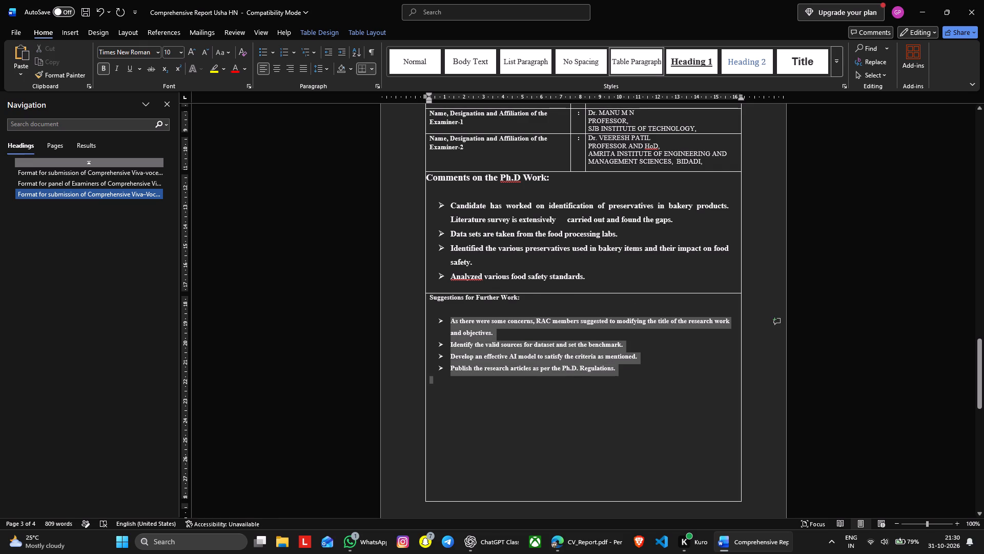
drag(594, 379, 611, 377)
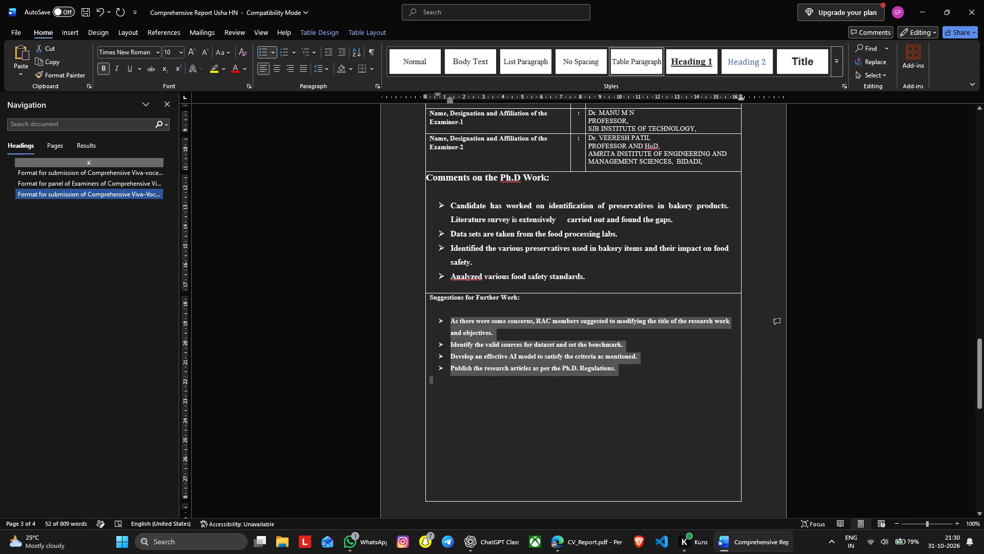
click(522, 301)
drag(522, 300, 419, 298)
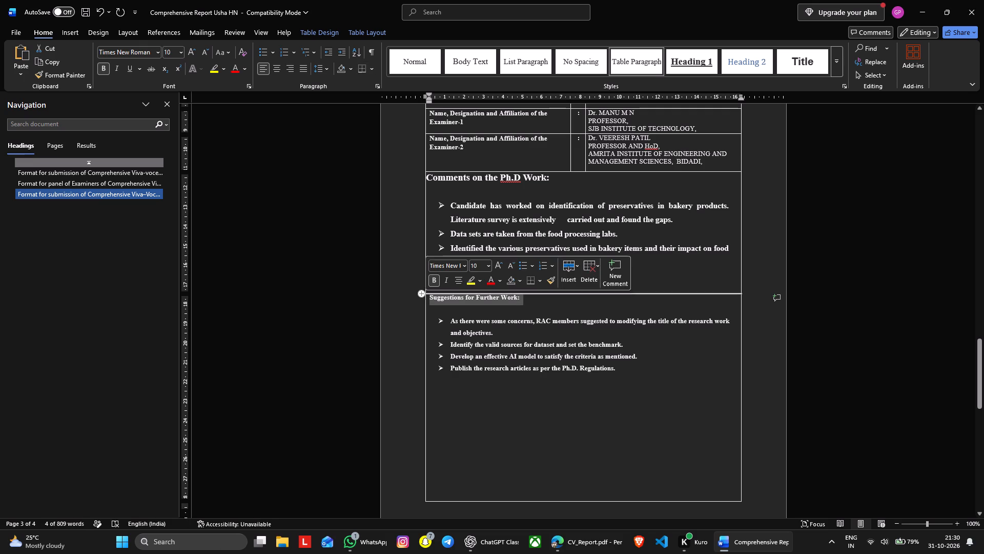
click(497, 267)
click(497, 267)
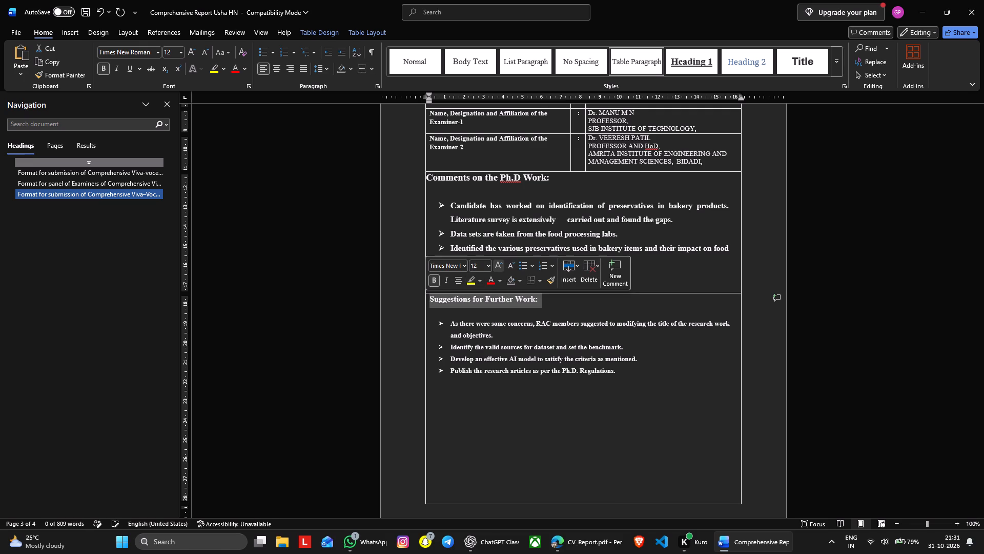
click(497, 267)
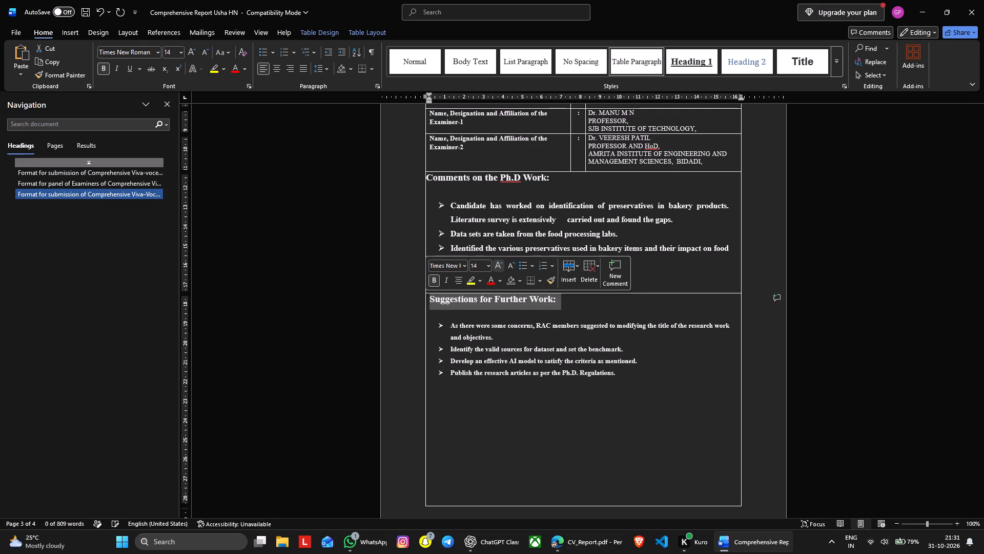
click(505, 179)
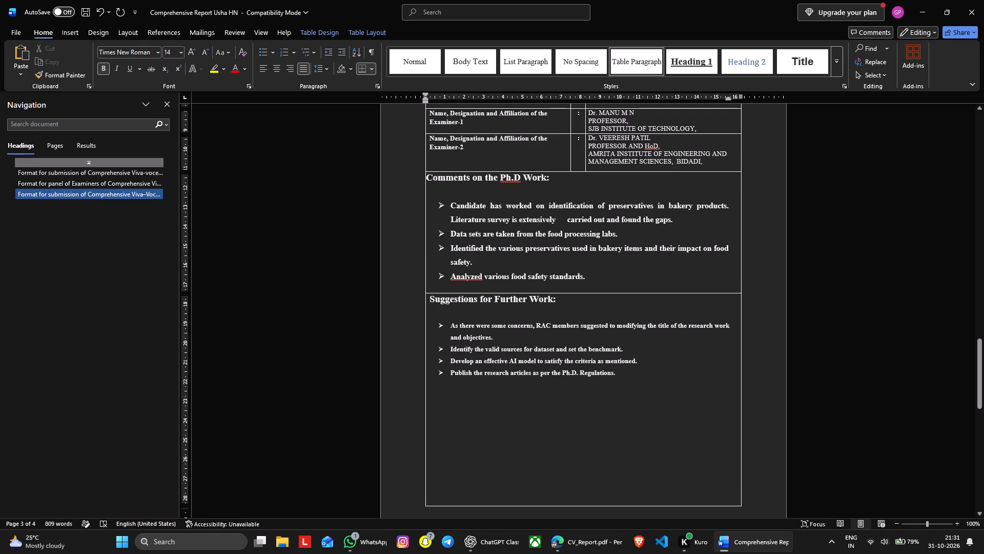
click(506, 301)
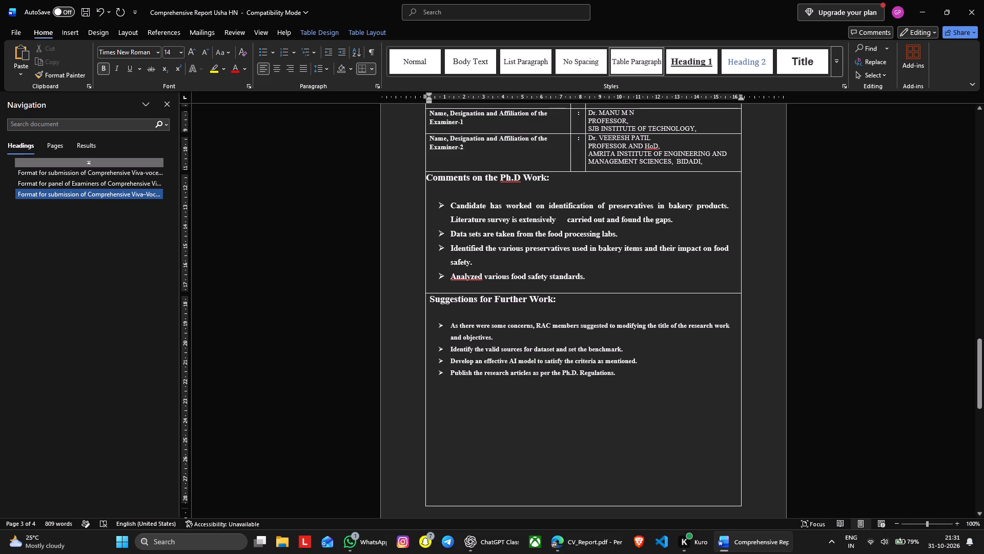
Increase the font size of the four suggestion bullets to 12.
click(504, 205)
click(518, 334)
drag(450, 325, 624, 377)
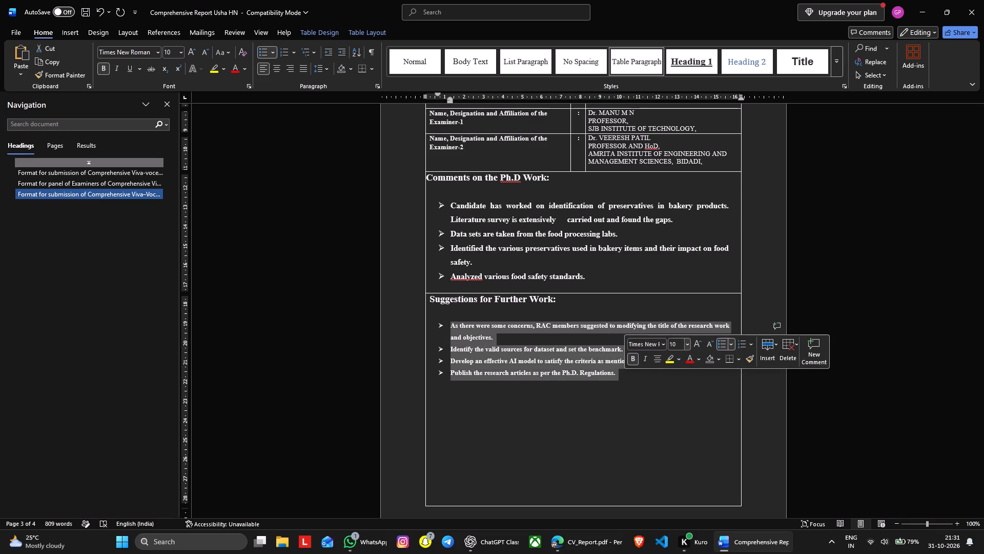
double_click(697, 343)
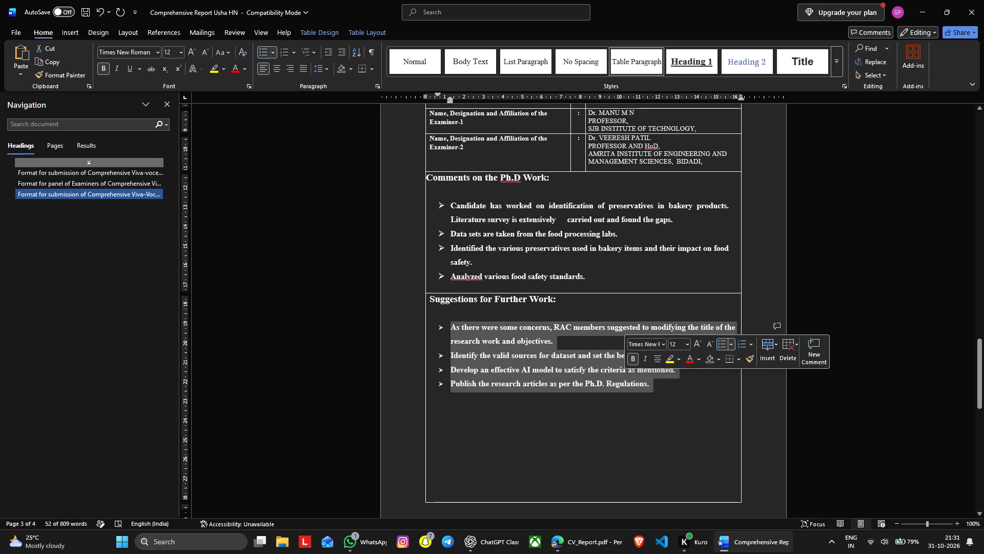
click(565, 404)
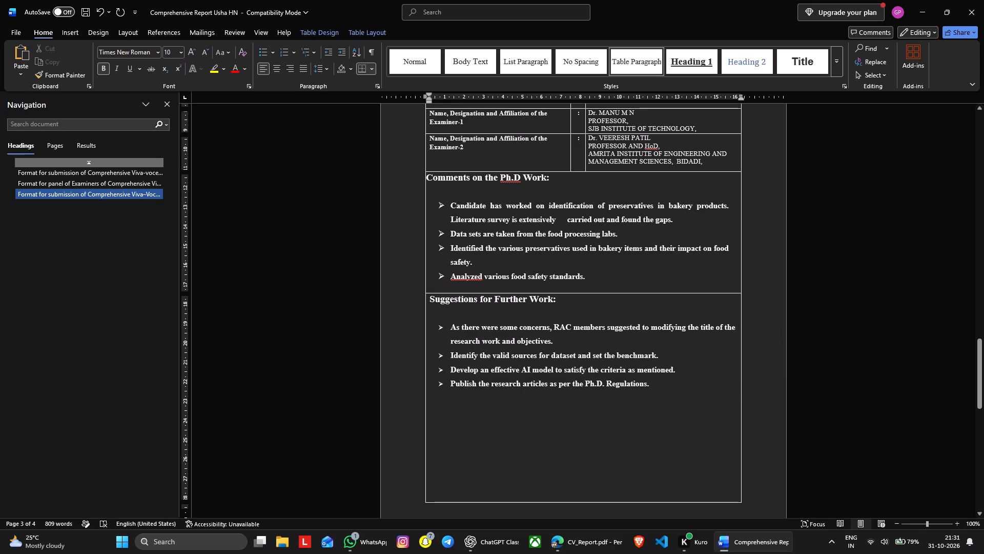
Delete the empty lines between the last suggestion bullet and the row about modification in the title.
drag(449, 401, 459, 487)
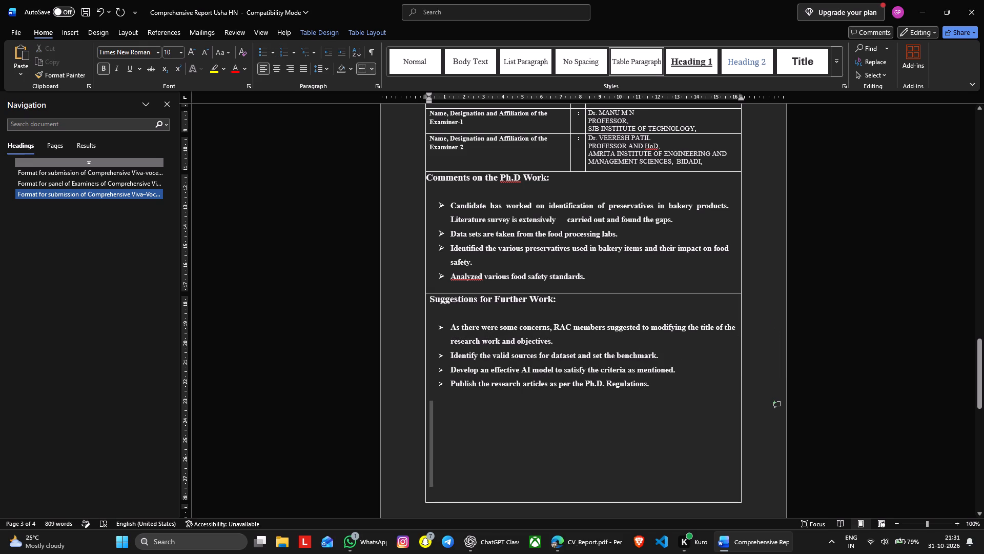
drag(459, 487, 459, 487)
key(Delete)
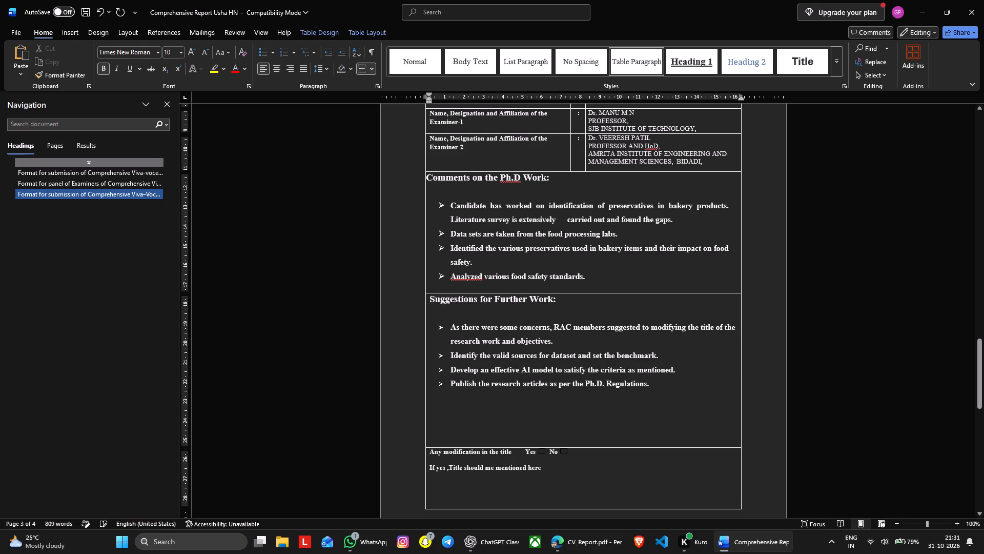
click(454, 436)
key(BackSpace)
key(BackSpace)
key(BackSpace)
key(BackSpace)
key(BackSpace)
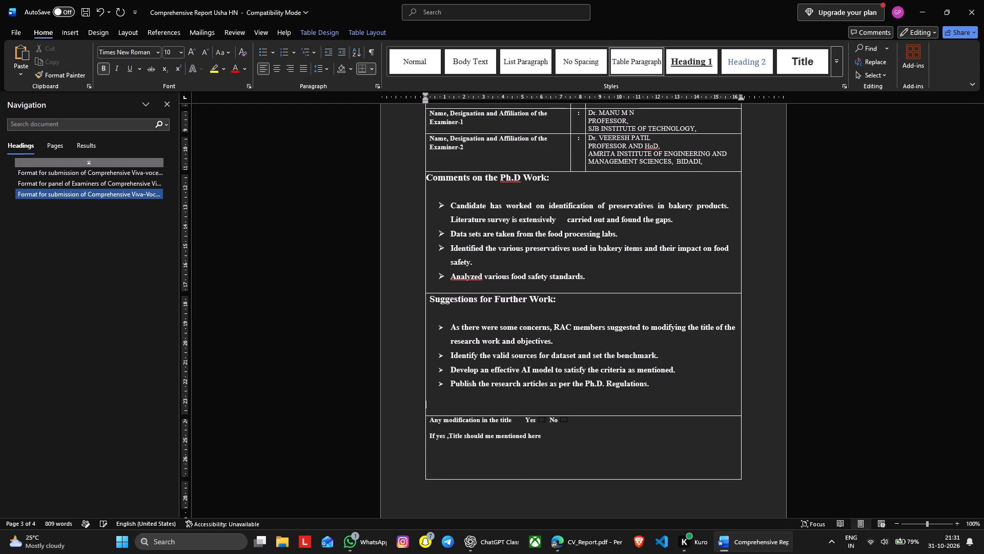
key(BackSpace)
key(BackSpace)
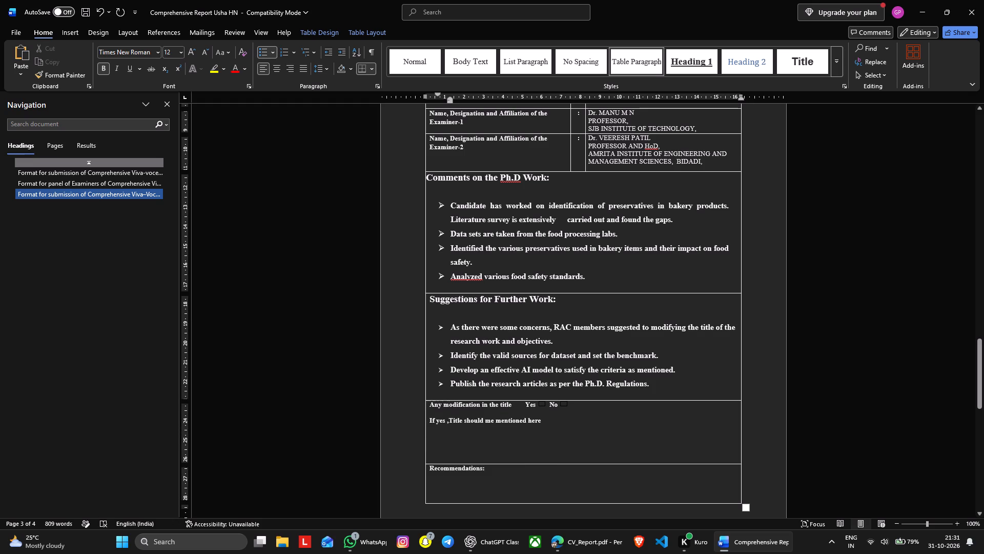
Change "criteria" to "criterias" in the third suggestion bullet to follow the handwritten wording.
click(676, 366)
click(625, 368)
key(s)
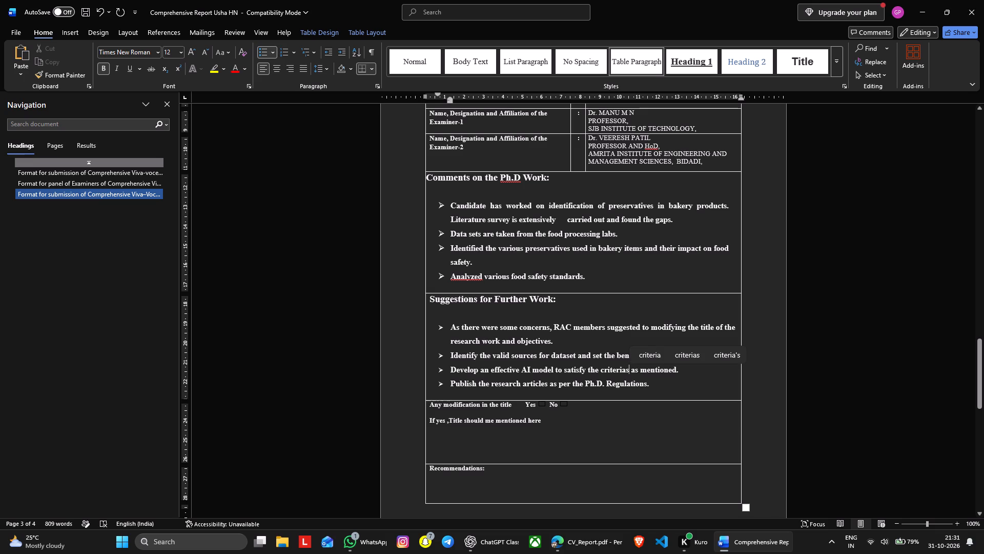
Delete the blank lines directly beneath the Suggestions for Further Work and Comments on the Ph.D Work headings.
click(488, 315)
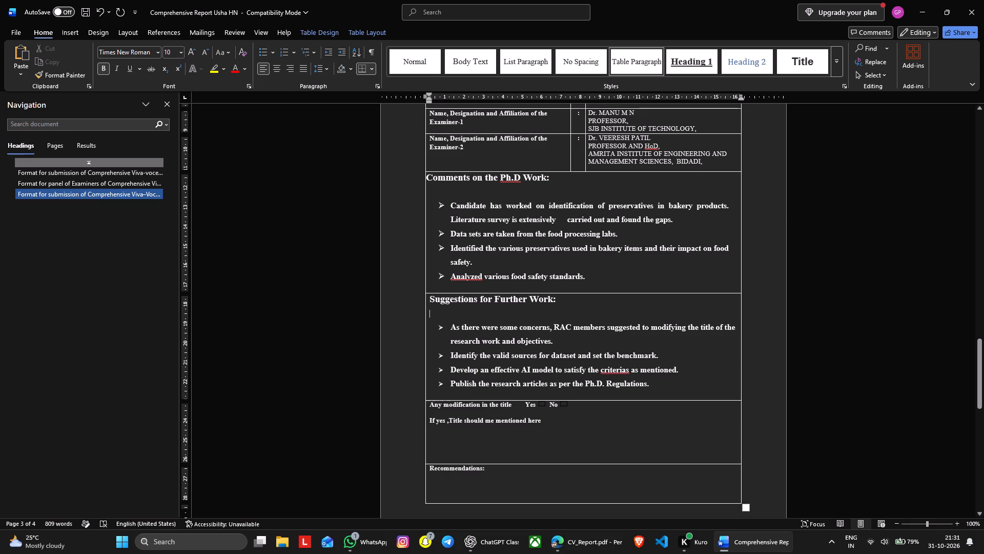
key(Delete)
click(477, 192)
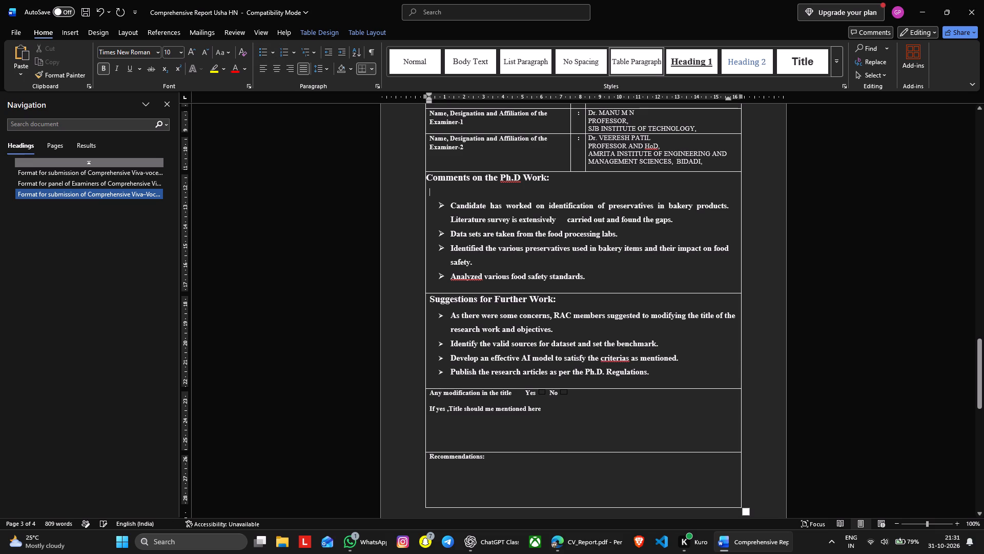
key(Delete)
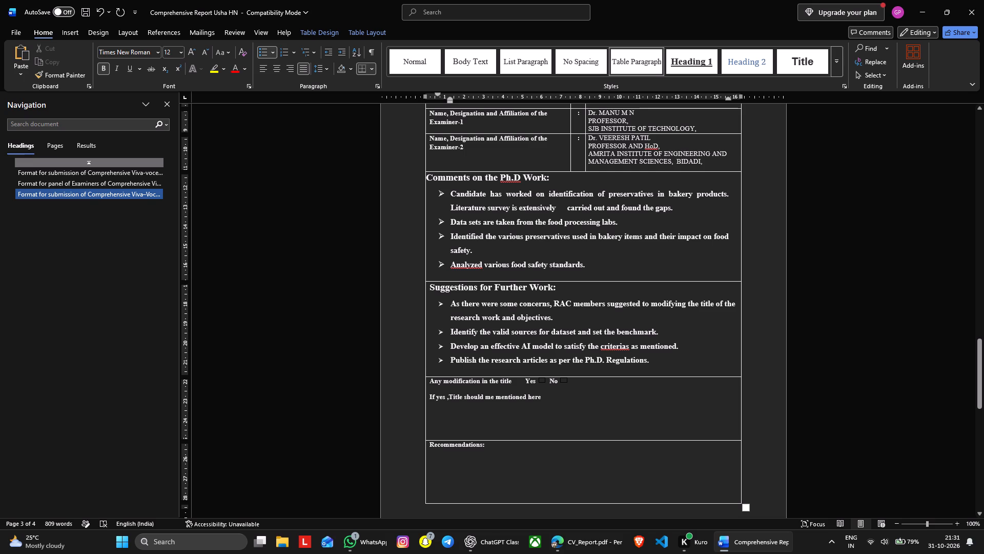
Justify the Suggestions for Further Work heading and its four bullets.
click(611, 331)
drag(656, 364, 434, 287)
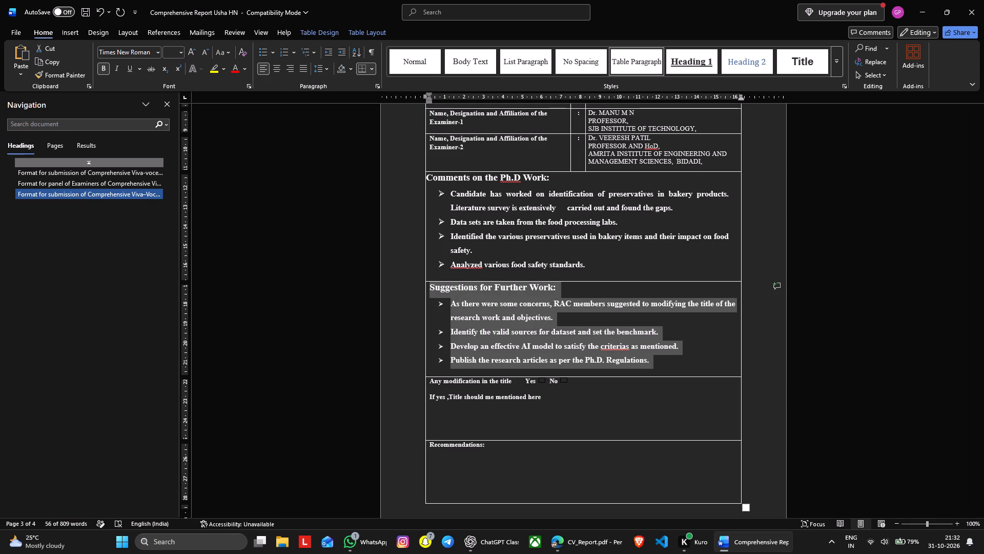
click(306, 67)
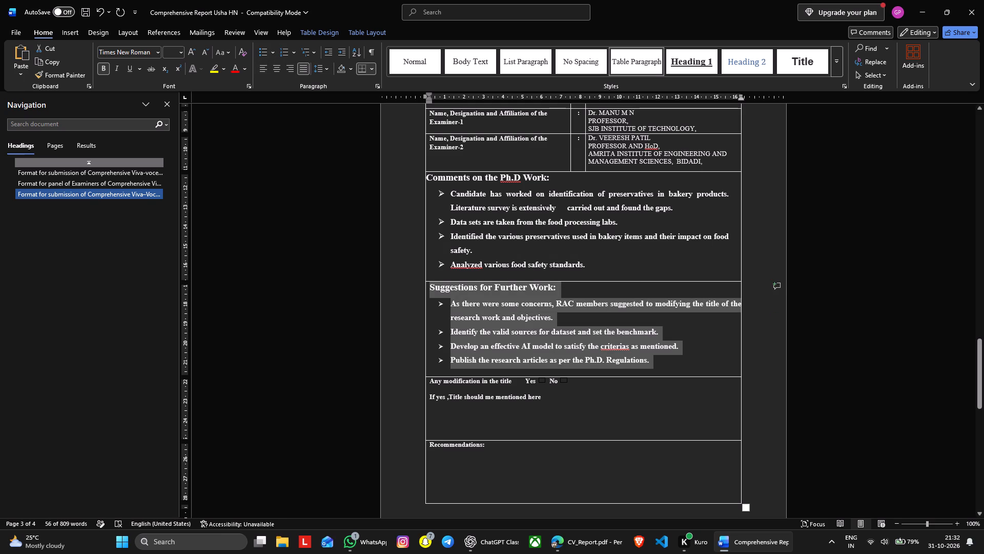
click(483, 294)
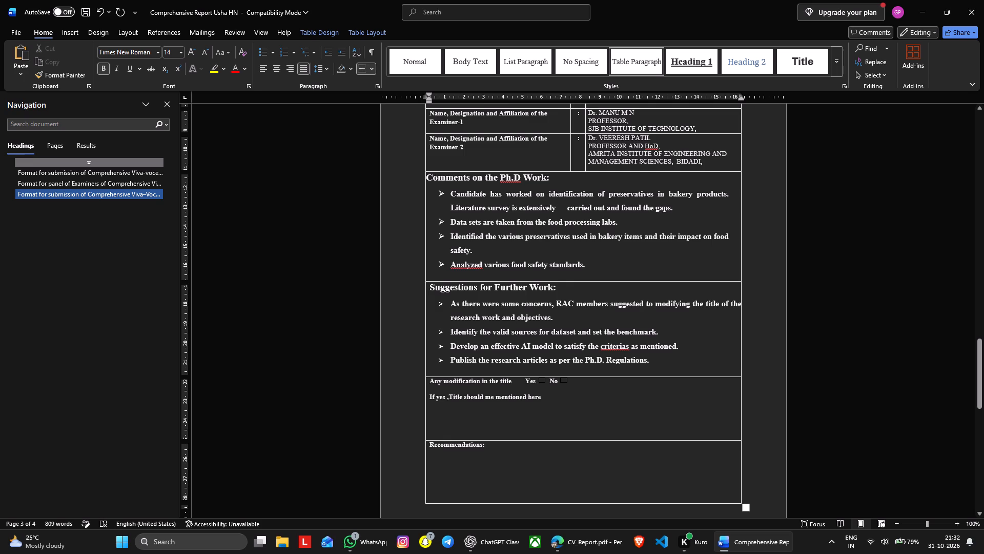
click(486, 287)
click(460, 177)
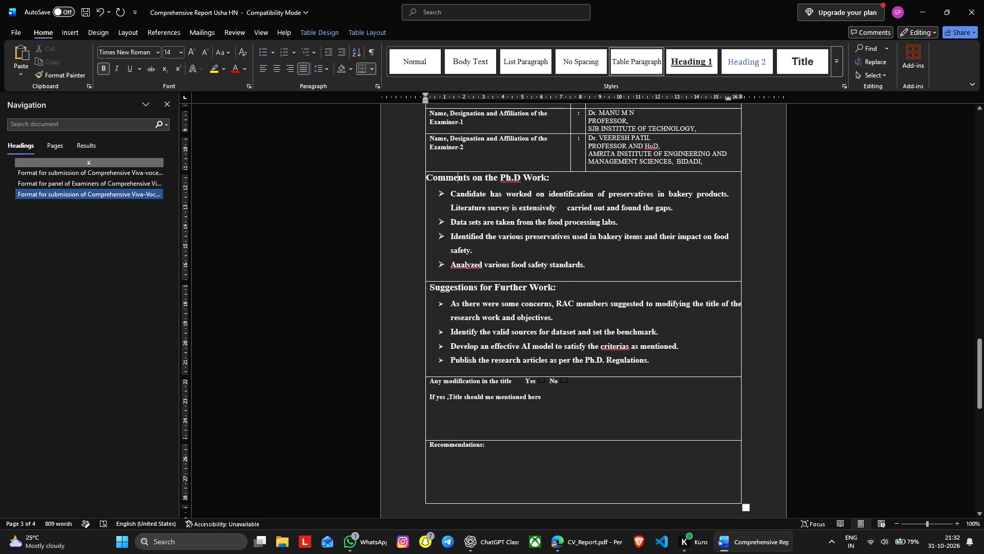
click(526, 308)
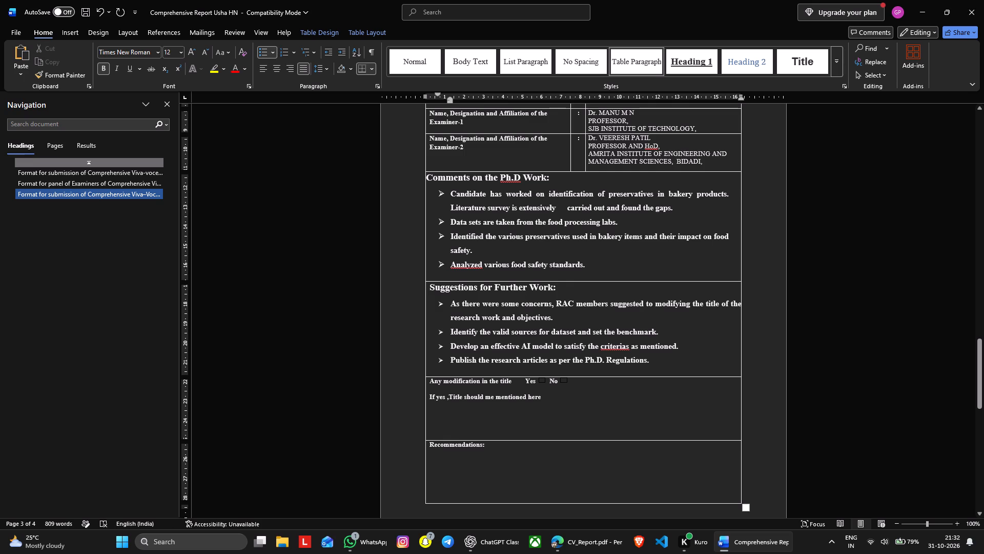
click(541, 382)
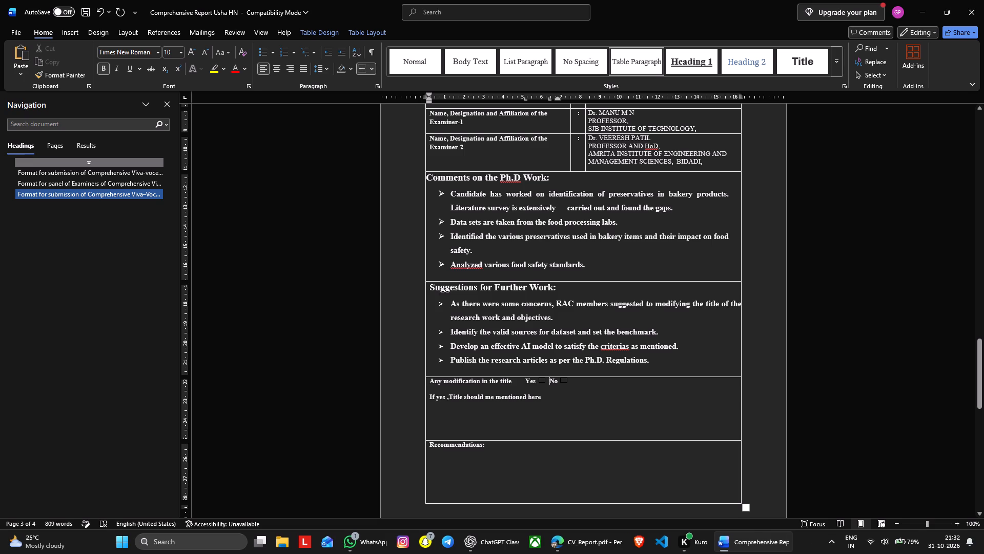
Insert a blank line above the Any modification in the title text.
click(430, 379)
key(Return)
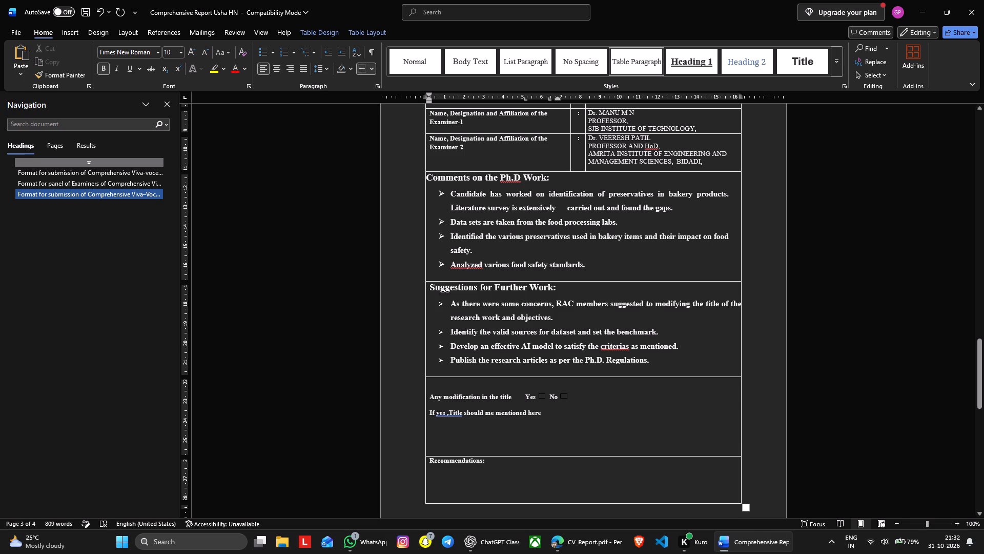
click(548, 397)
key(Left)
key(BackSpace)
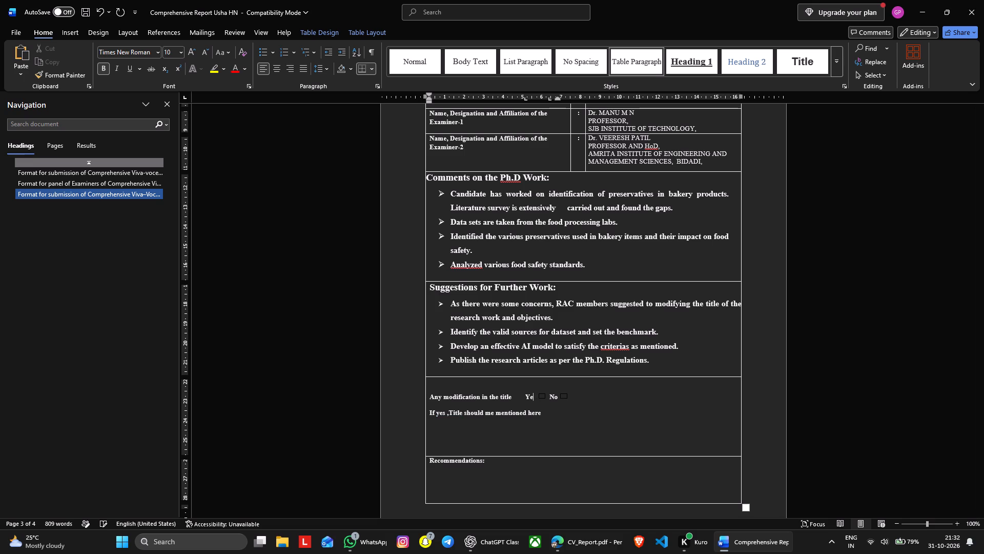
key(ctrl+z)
Replace the gap between Yes and No in the title modification row with eight spaces.
click(545, 395)
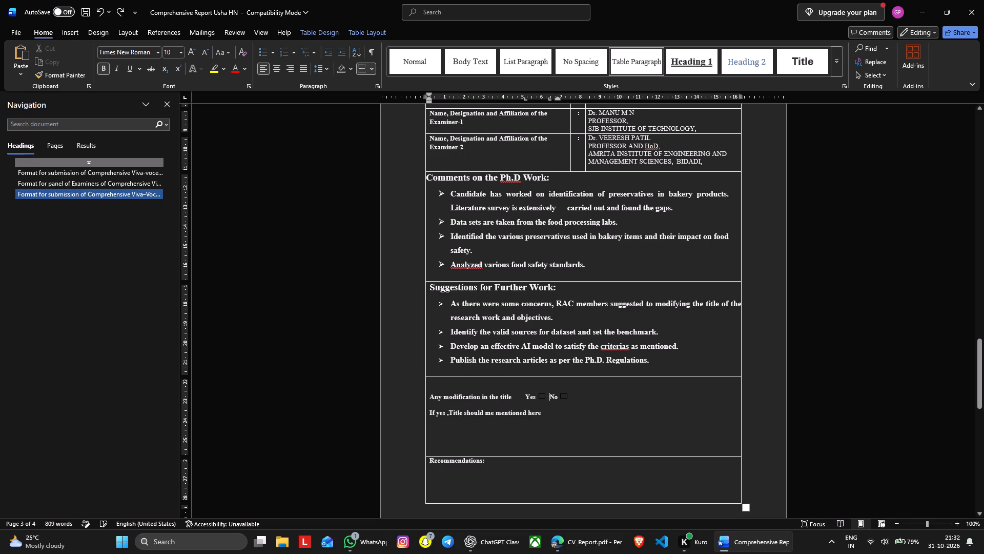
click(543, 398)
double_click(543, 395)
click(549, 405)
key(BackSpace)
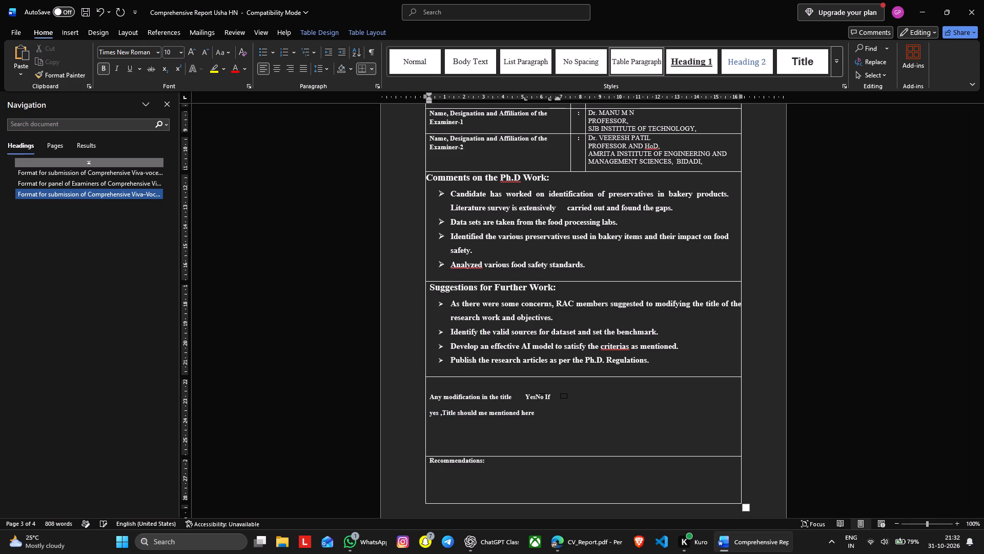
key(space)
key(space)
key(space)
key(space)
key(space)
key(space)
key(space)
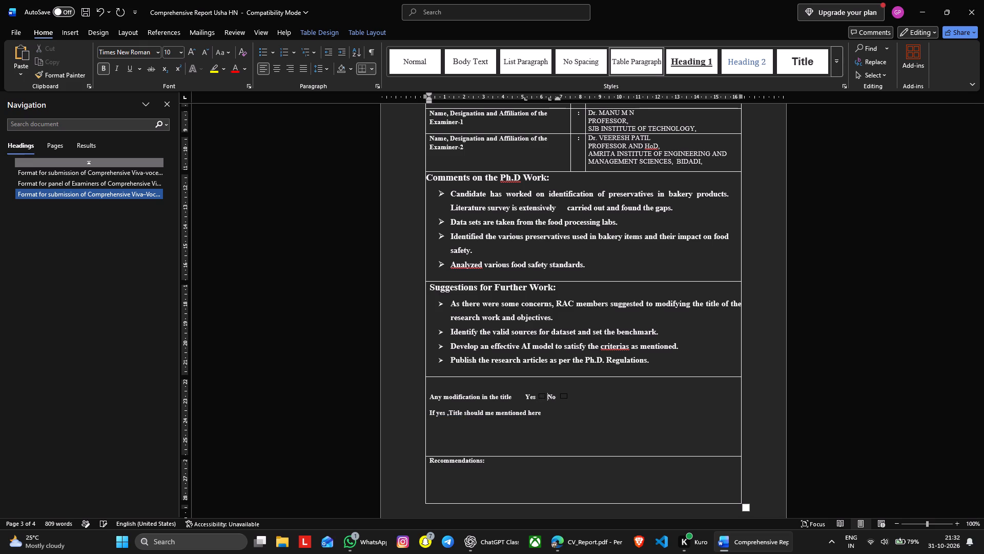
key(space)
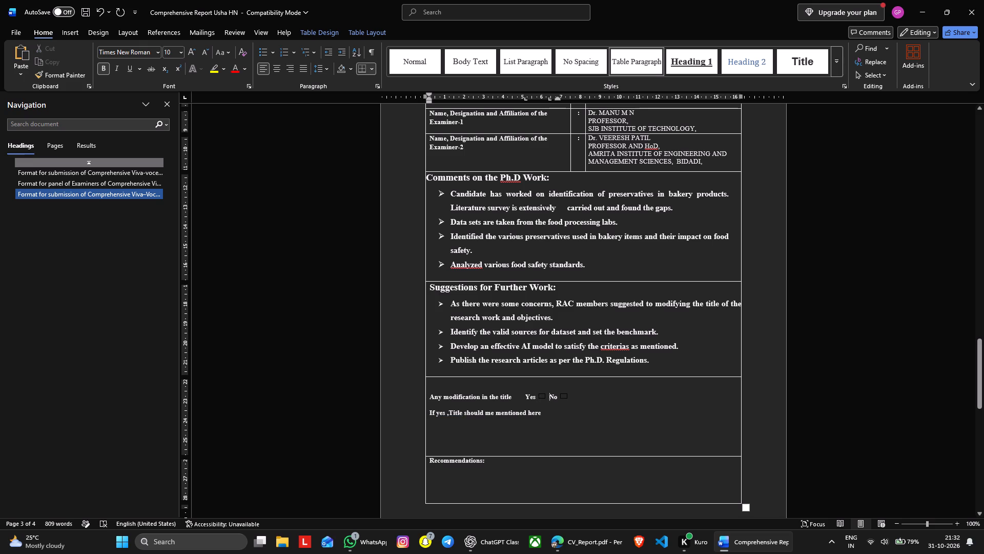
Look through the bullet symbols and drawing shapes for a tick mark to put in the Yes box.
click(273, 52)
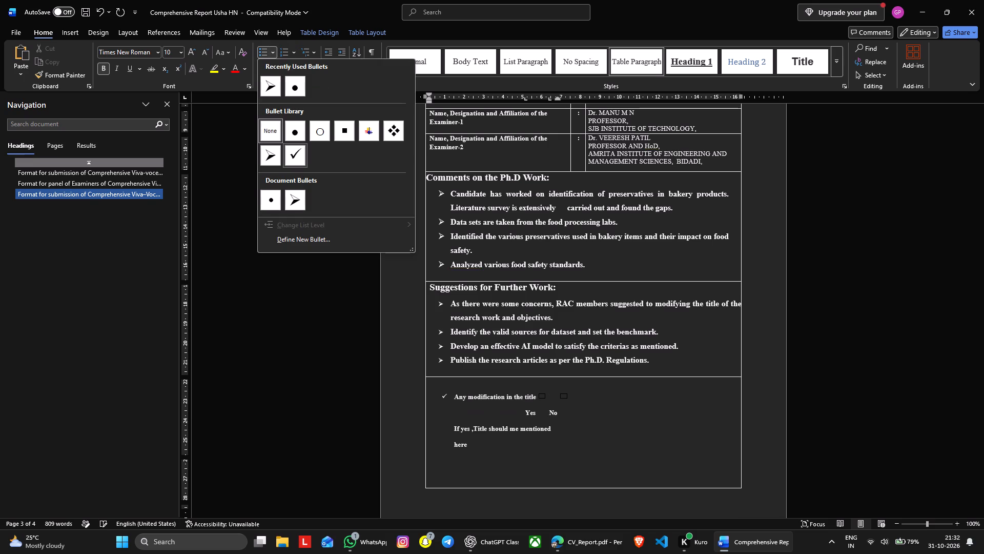
click(261, 334)
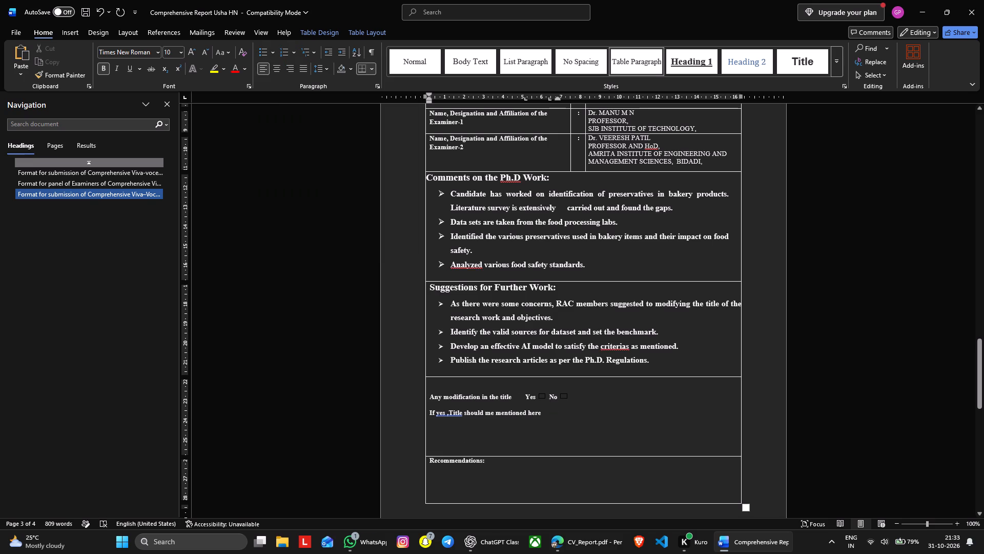
click(100, 35)
click(80, 35)
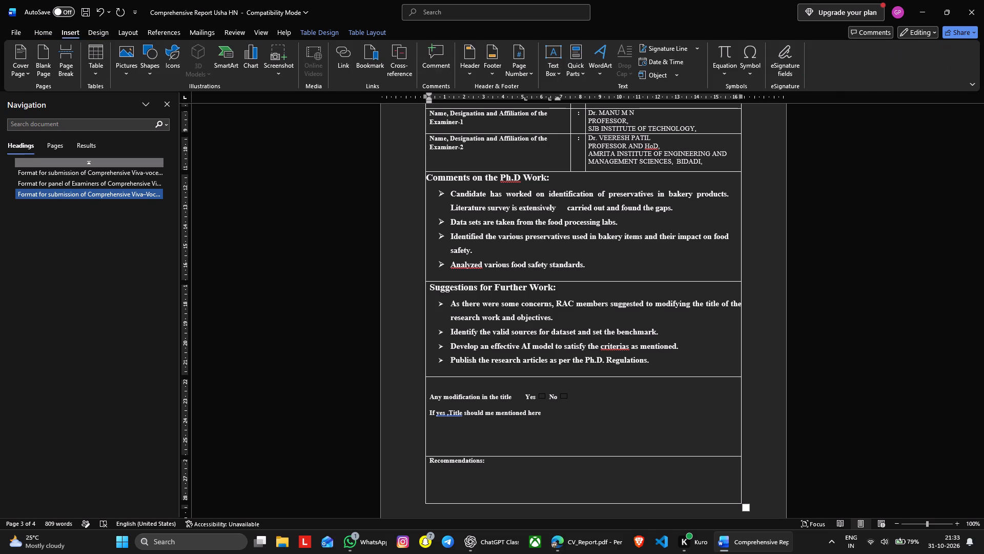
click(147, 74)
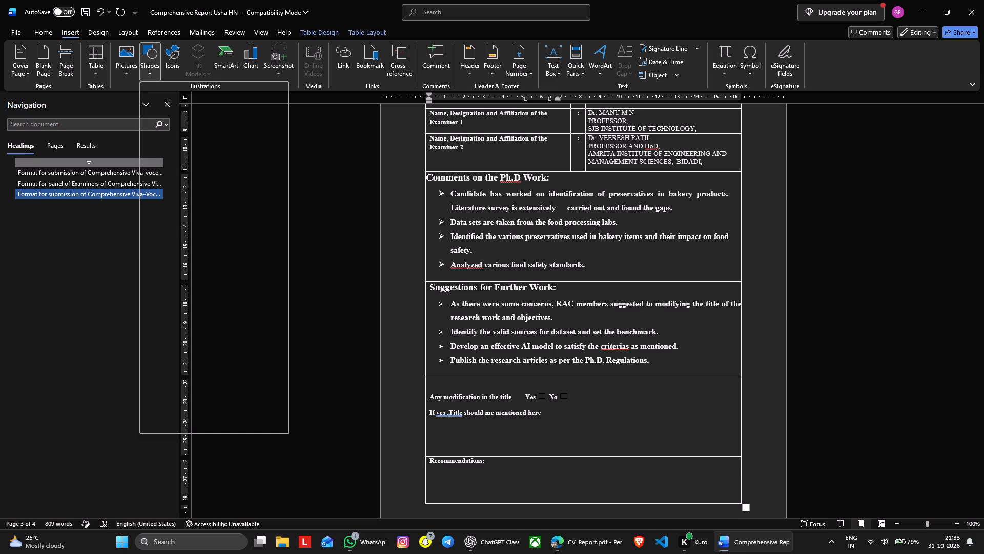
click(42, 33)
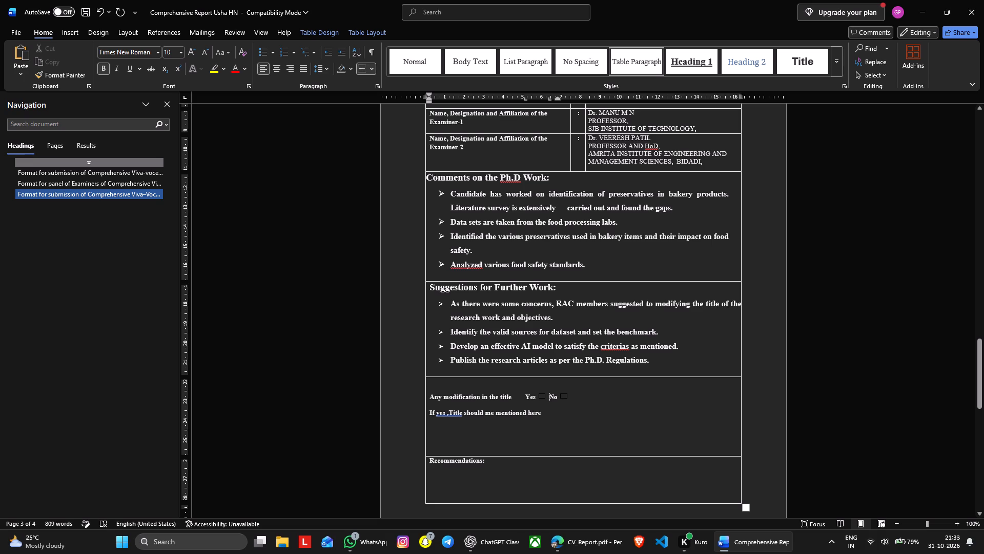
click(544, 398)
click(272, 52)
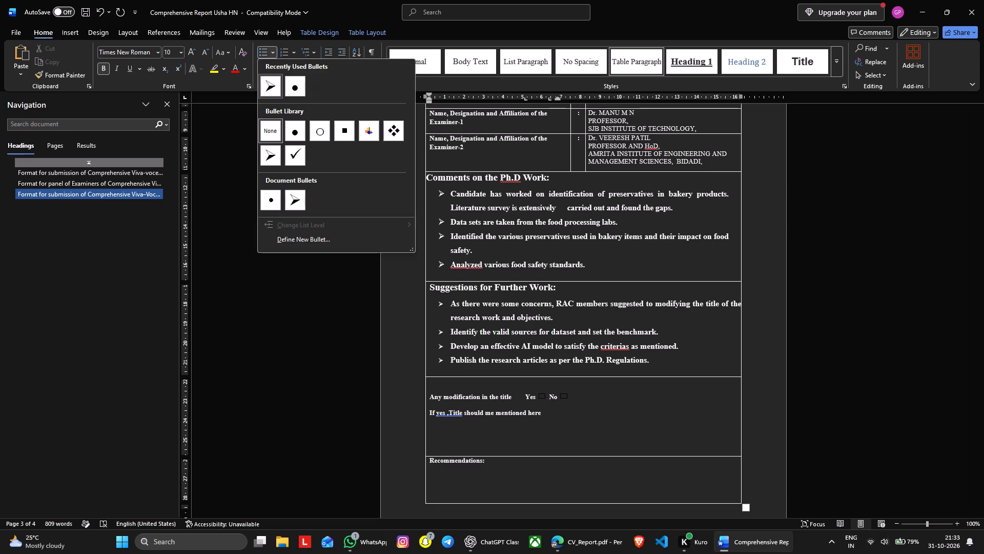
click(662, 412)
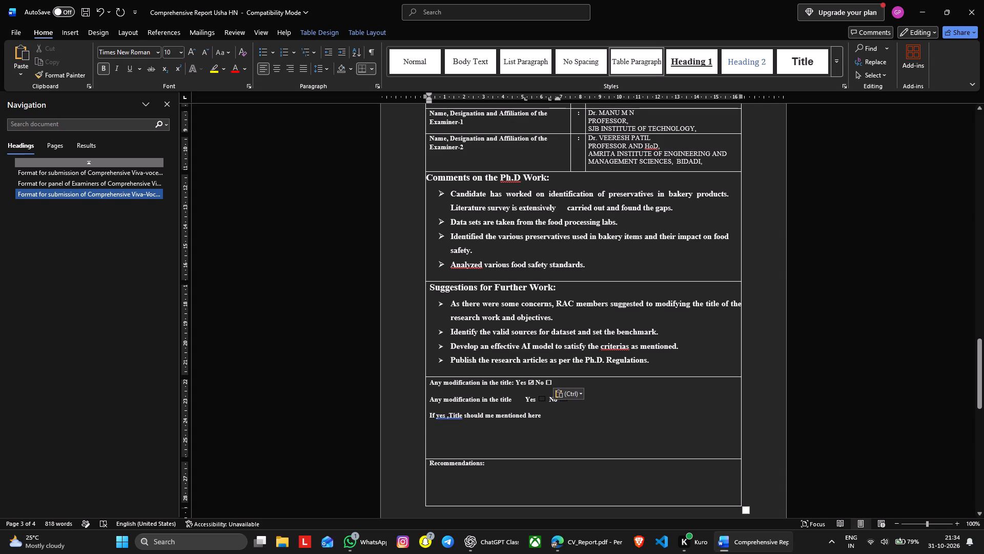
Delete the original Any modification in the title Yes/No line below the pasted one.
click(572, 422)
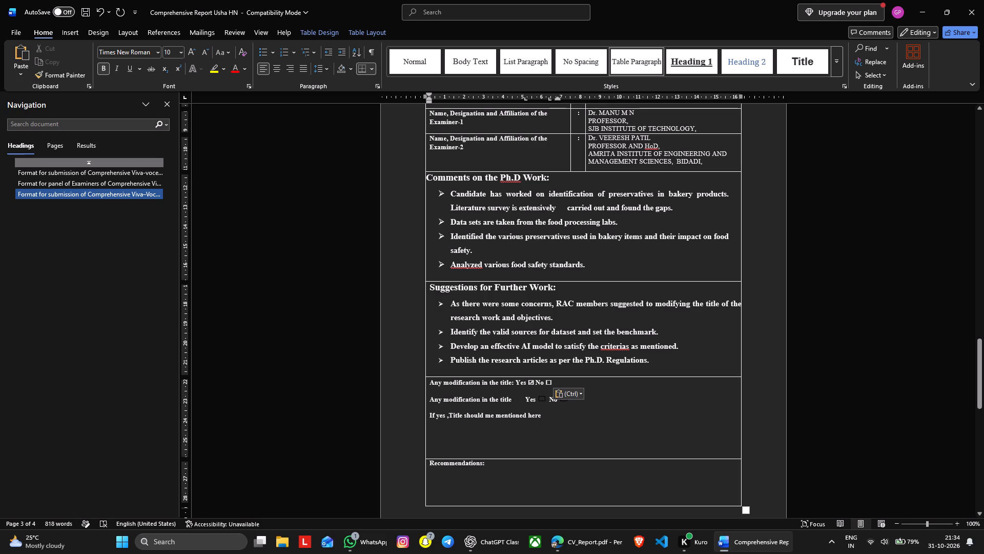
click(552, 407)
drag(569, 403, 504, 399)
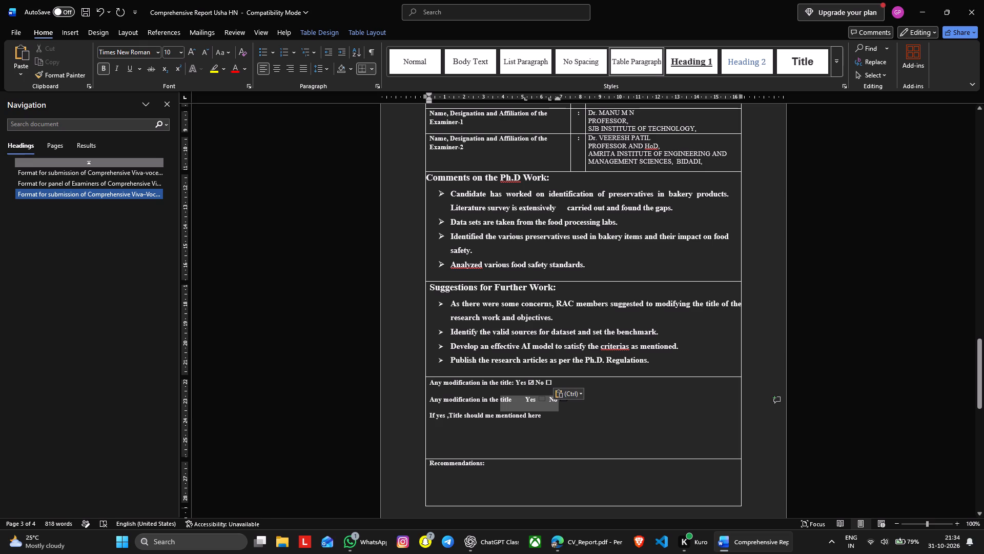
drag(504, 399, 503, 399)
click(454, 401)
drag(430, 400, 511, 400)
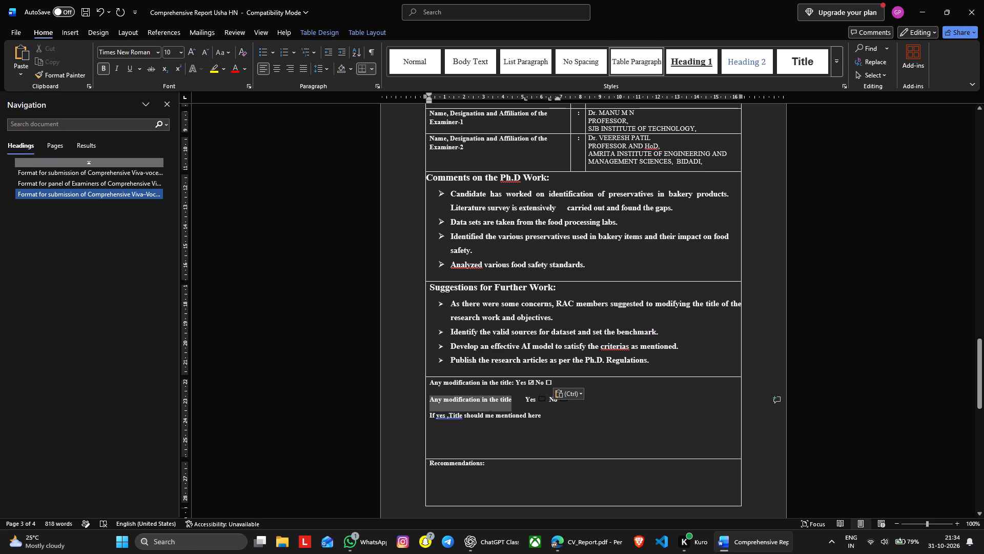
drag(511, 400, 577, 401)
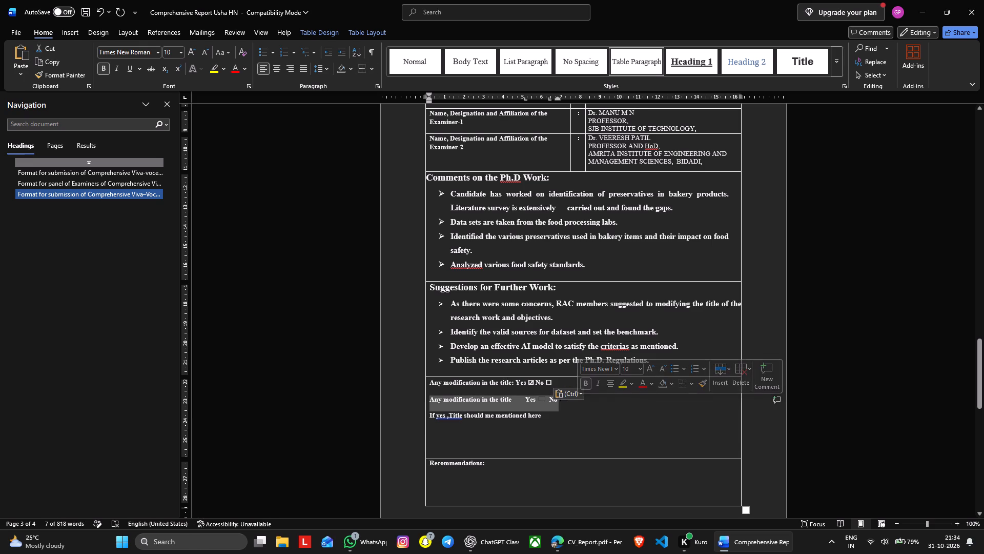
key(BackSpace)
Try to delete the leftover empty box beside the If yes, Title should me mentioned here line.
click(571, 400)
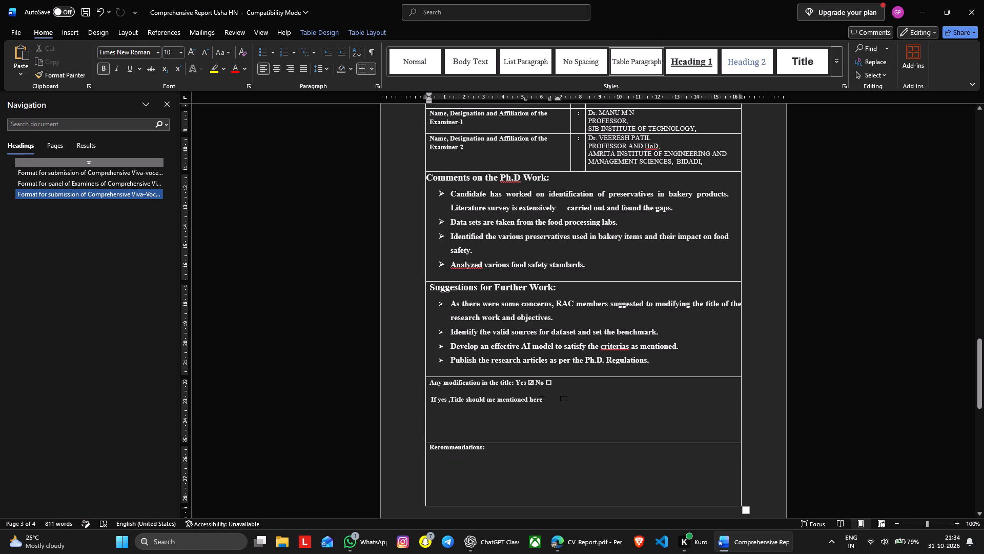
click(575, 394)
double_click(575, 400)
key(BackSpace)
Insert a blank line above the pasted Any modification in the title line.
click(561, 384)
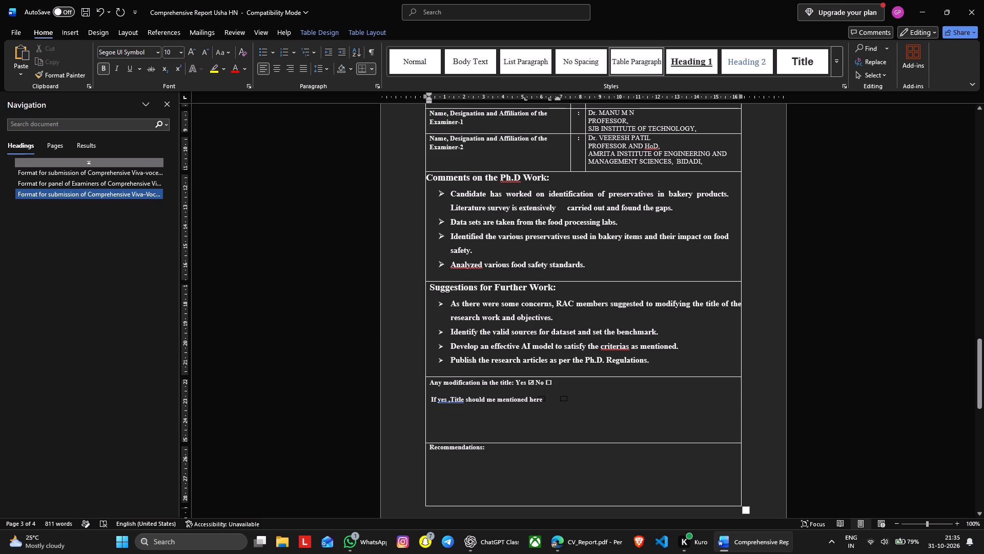
click(430, 384)
key(Return)
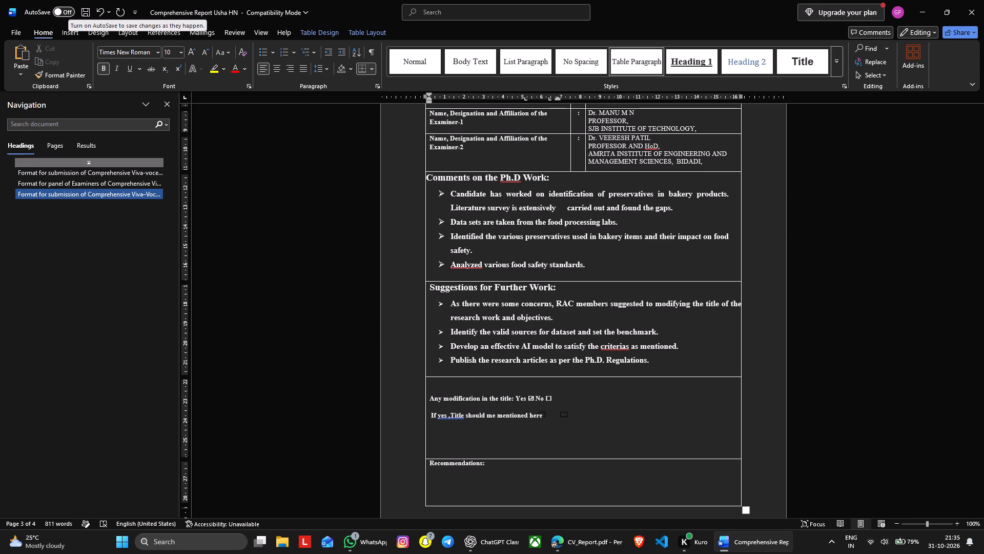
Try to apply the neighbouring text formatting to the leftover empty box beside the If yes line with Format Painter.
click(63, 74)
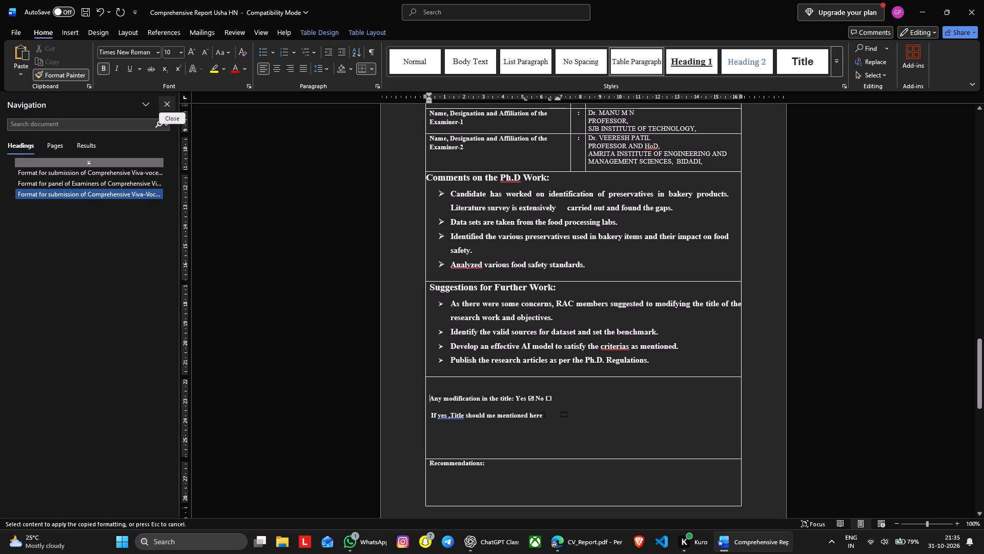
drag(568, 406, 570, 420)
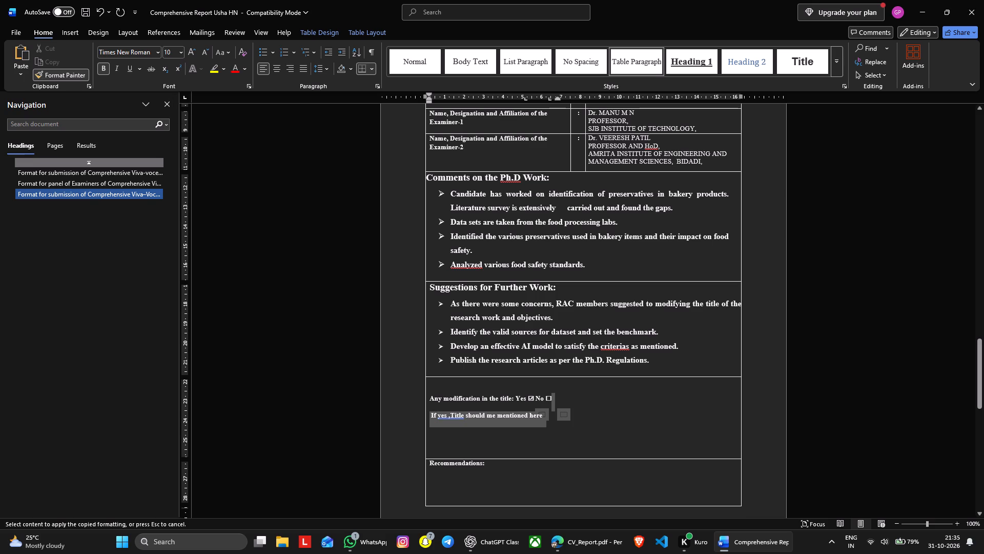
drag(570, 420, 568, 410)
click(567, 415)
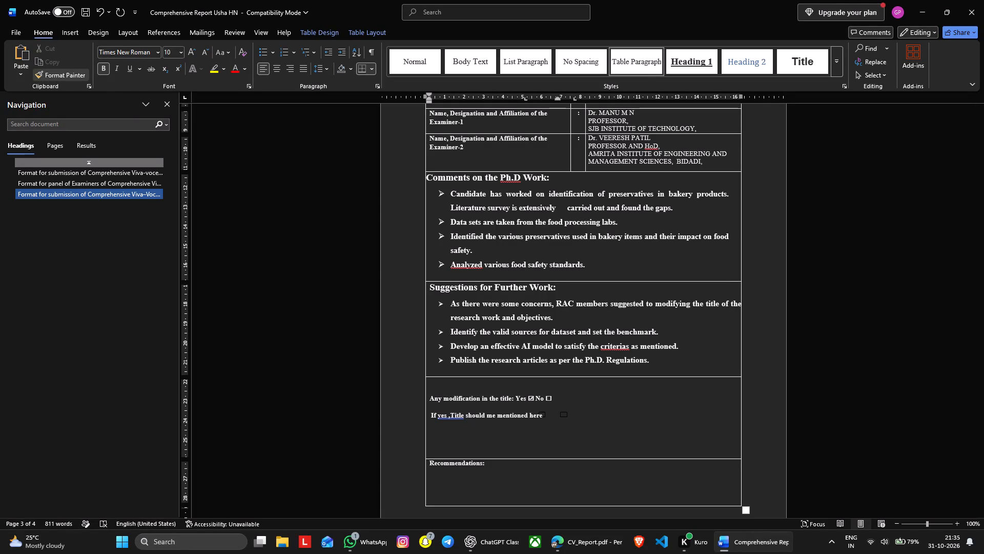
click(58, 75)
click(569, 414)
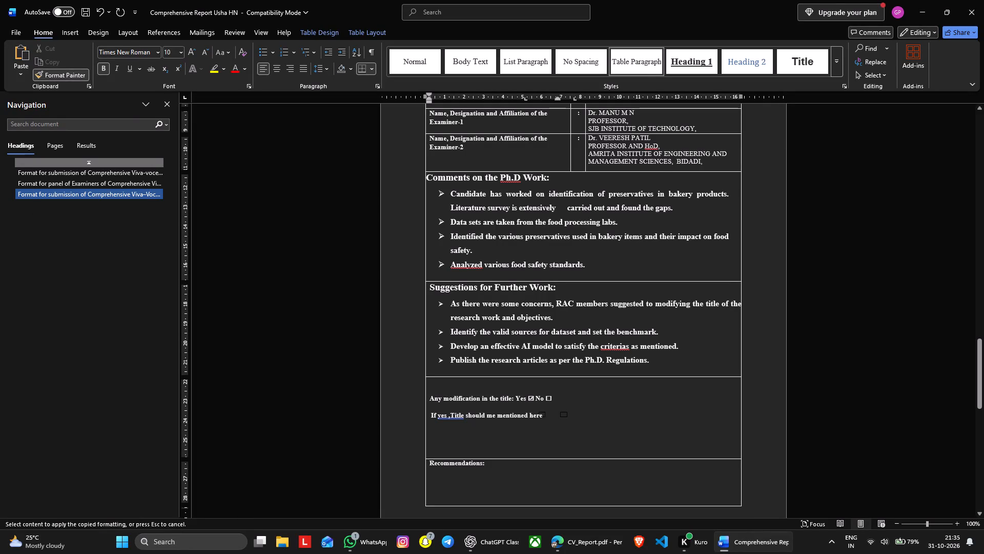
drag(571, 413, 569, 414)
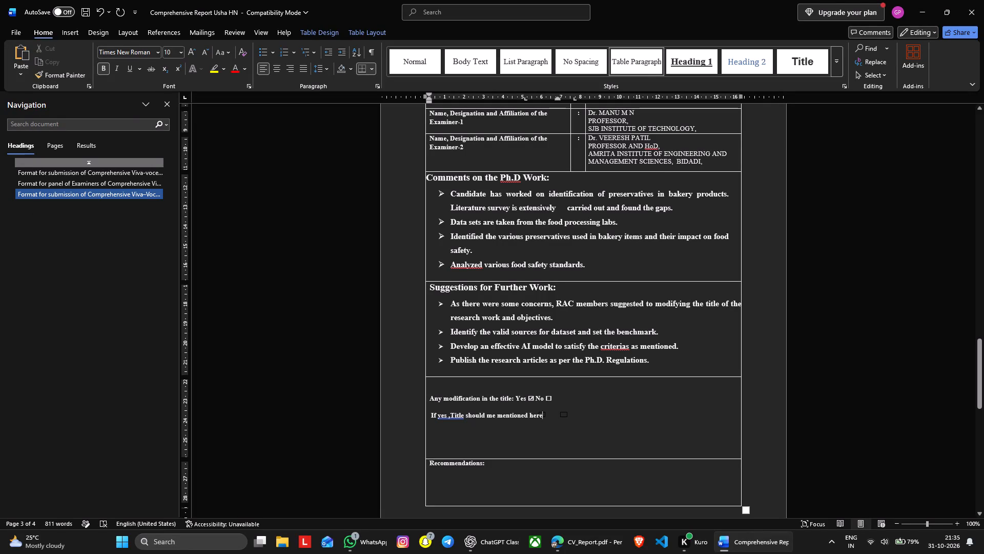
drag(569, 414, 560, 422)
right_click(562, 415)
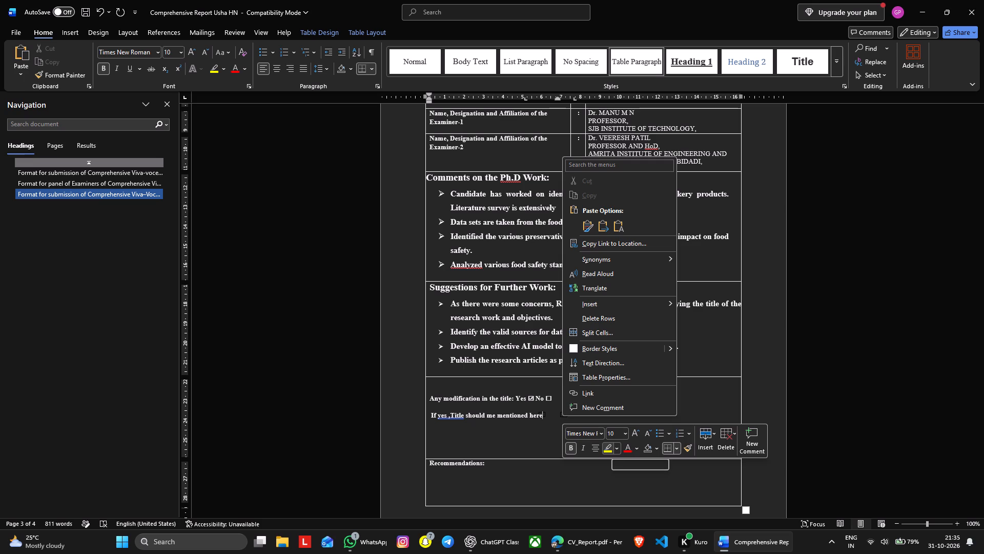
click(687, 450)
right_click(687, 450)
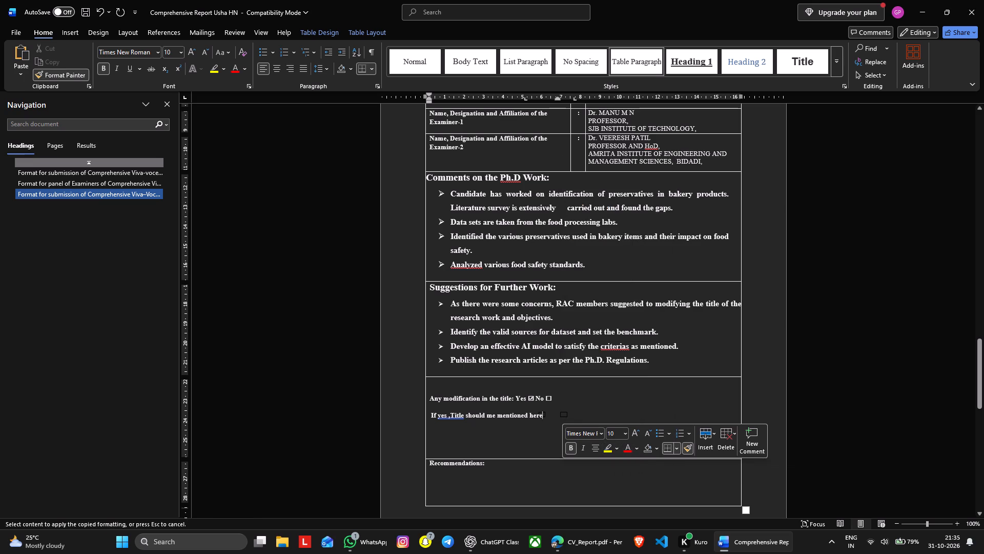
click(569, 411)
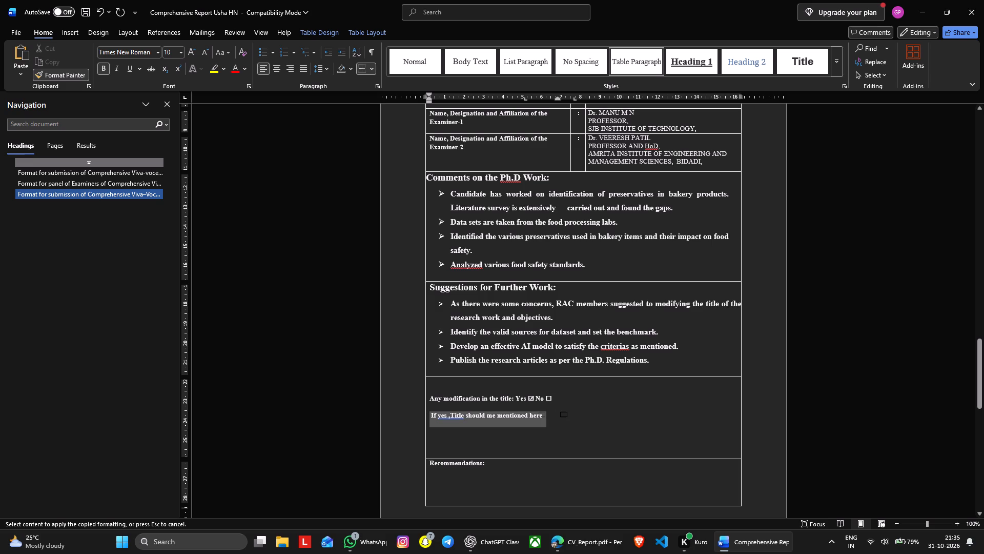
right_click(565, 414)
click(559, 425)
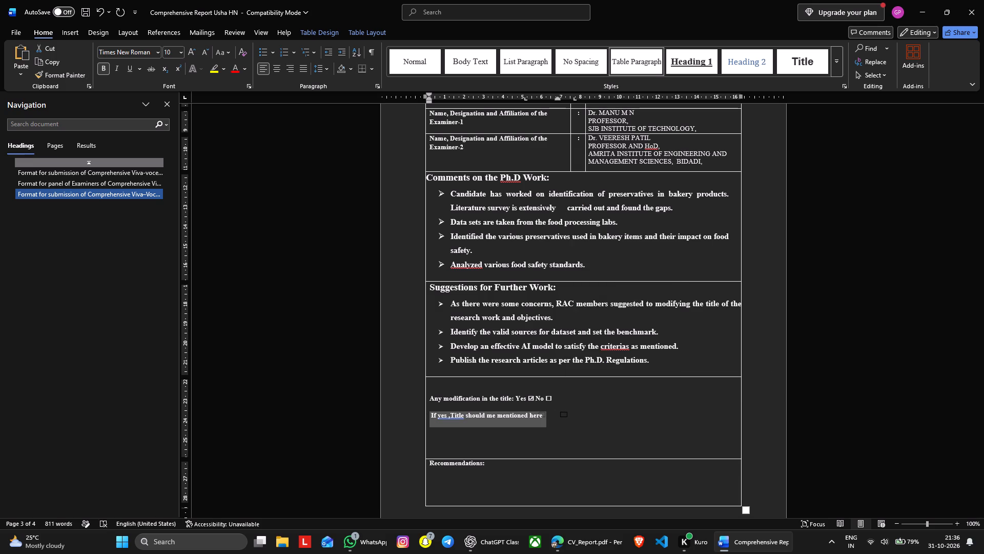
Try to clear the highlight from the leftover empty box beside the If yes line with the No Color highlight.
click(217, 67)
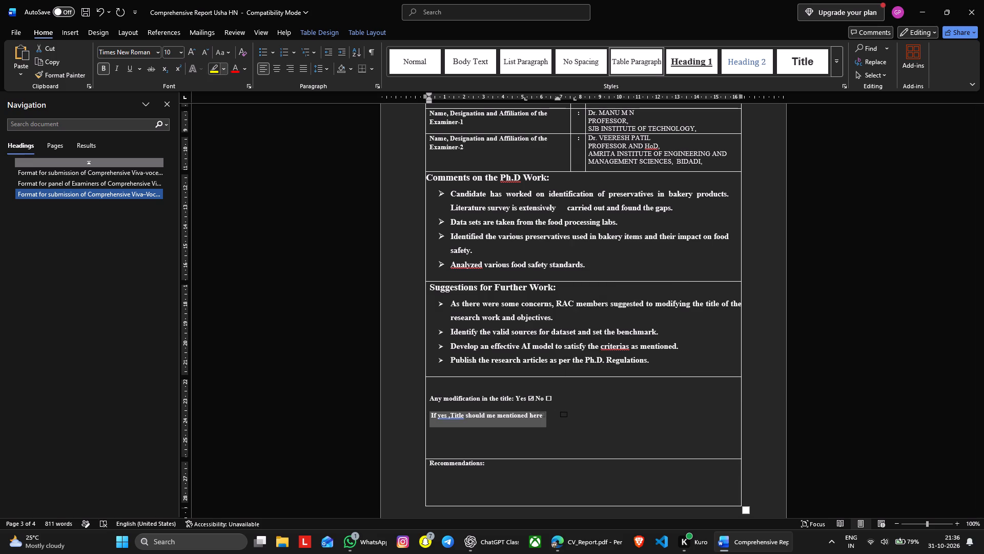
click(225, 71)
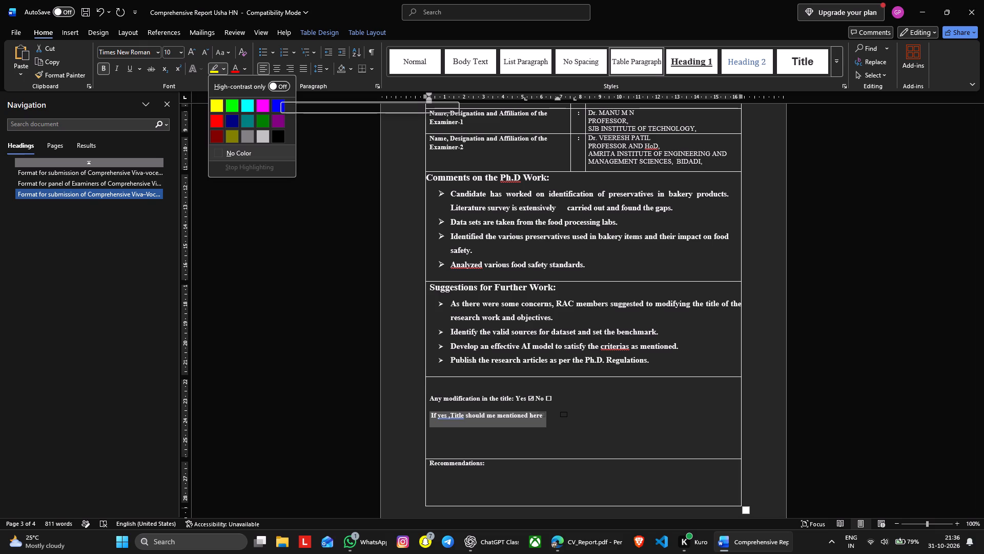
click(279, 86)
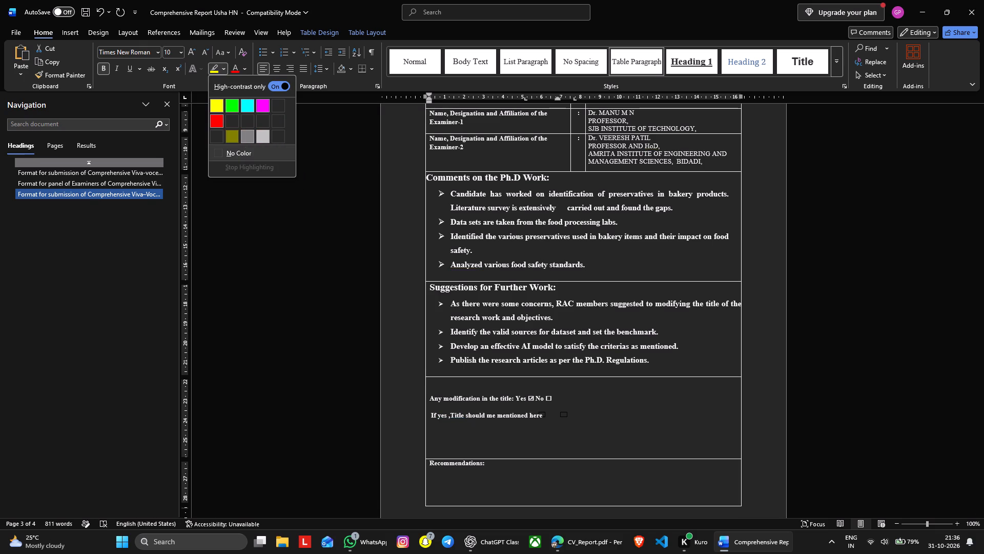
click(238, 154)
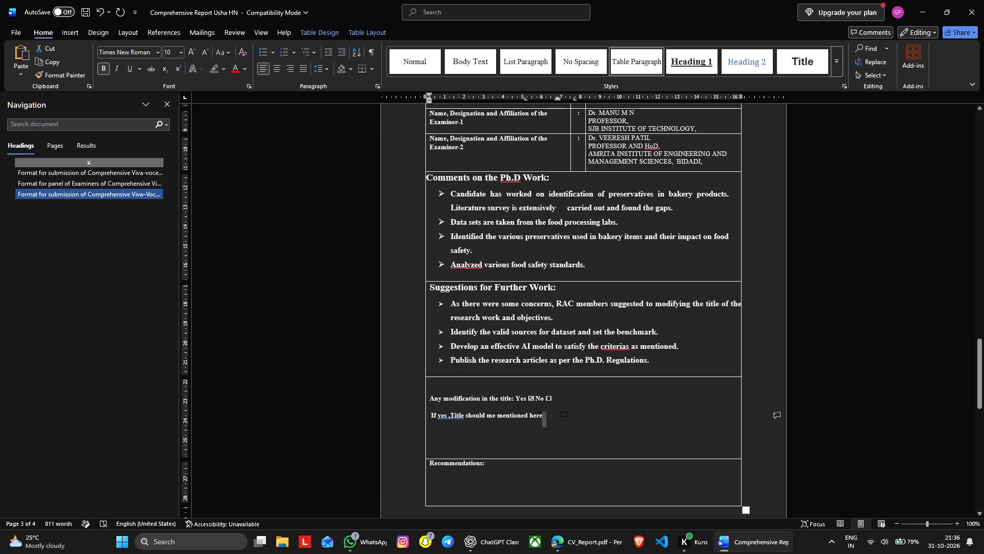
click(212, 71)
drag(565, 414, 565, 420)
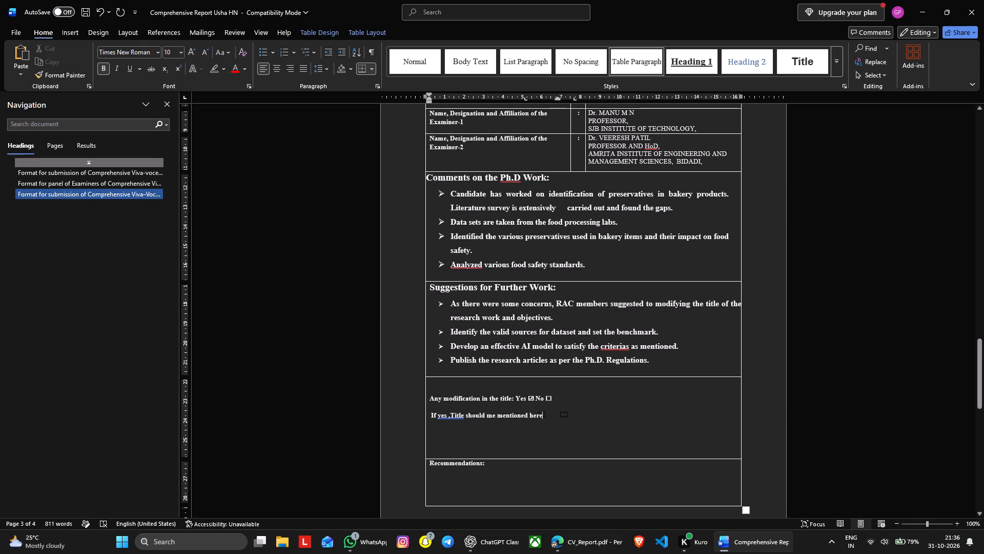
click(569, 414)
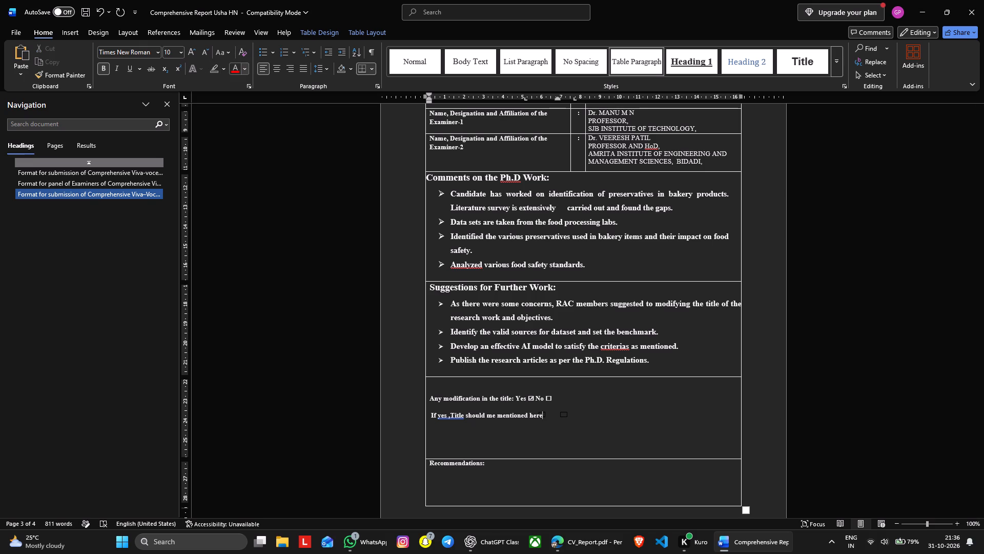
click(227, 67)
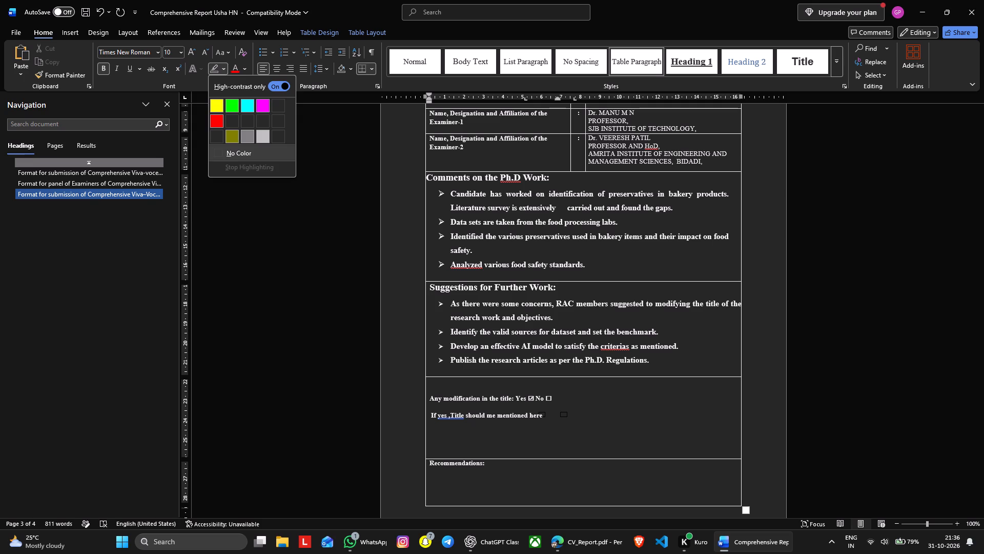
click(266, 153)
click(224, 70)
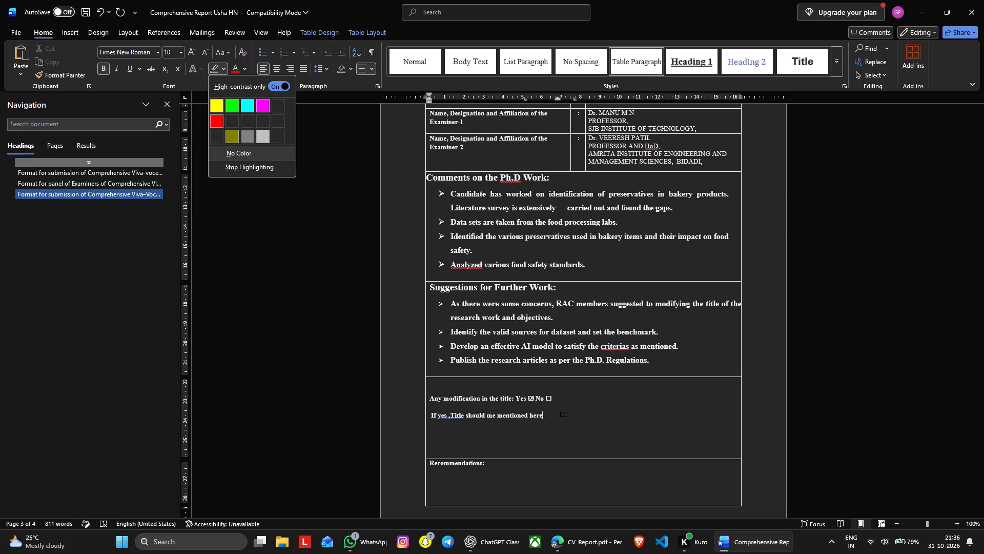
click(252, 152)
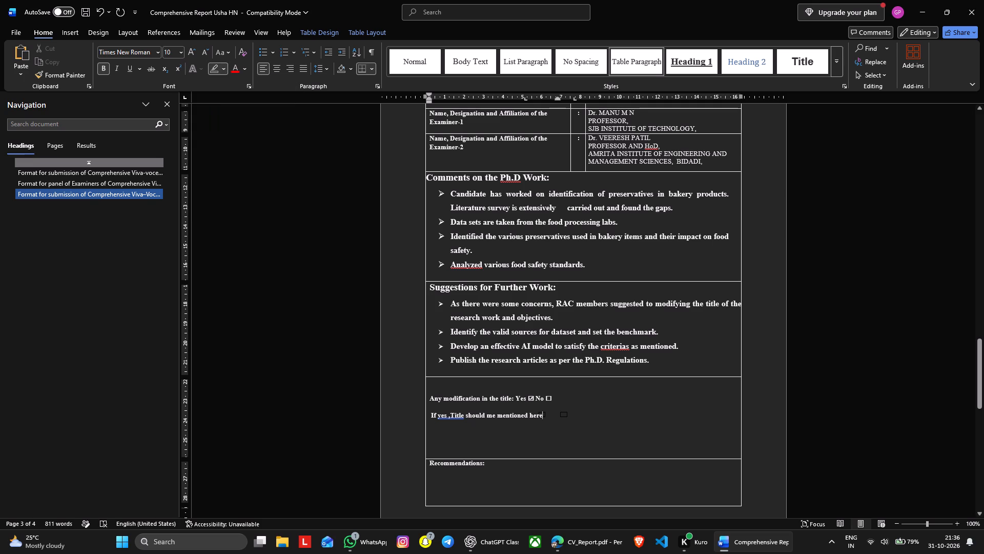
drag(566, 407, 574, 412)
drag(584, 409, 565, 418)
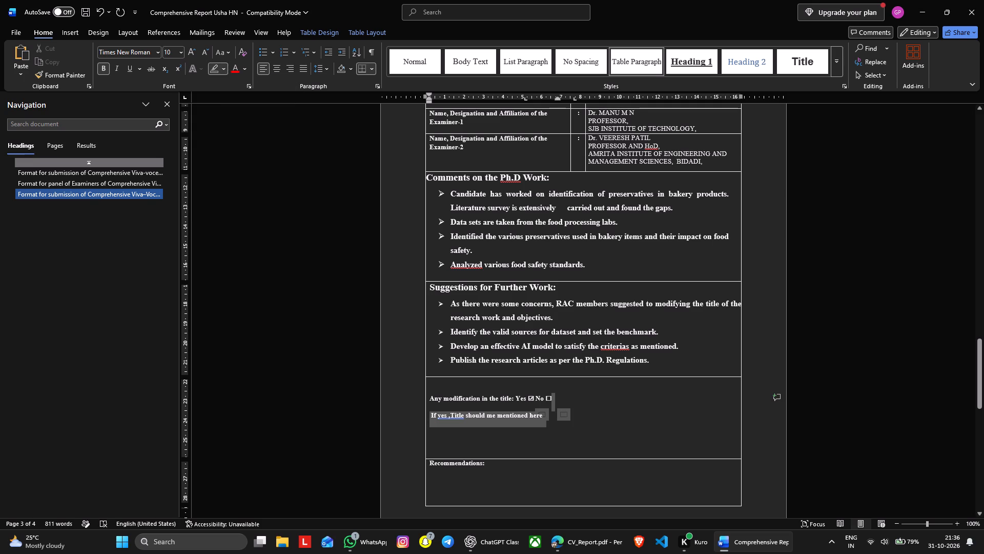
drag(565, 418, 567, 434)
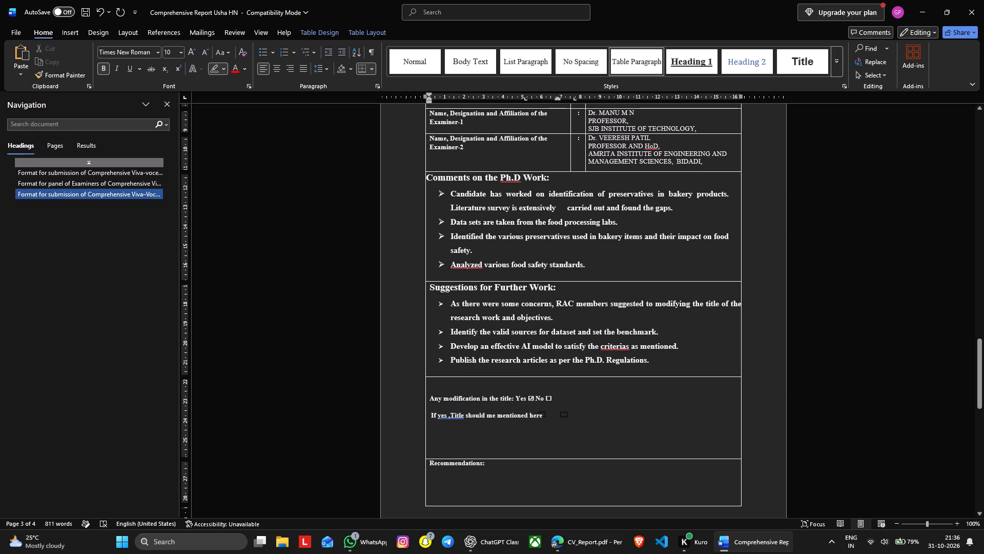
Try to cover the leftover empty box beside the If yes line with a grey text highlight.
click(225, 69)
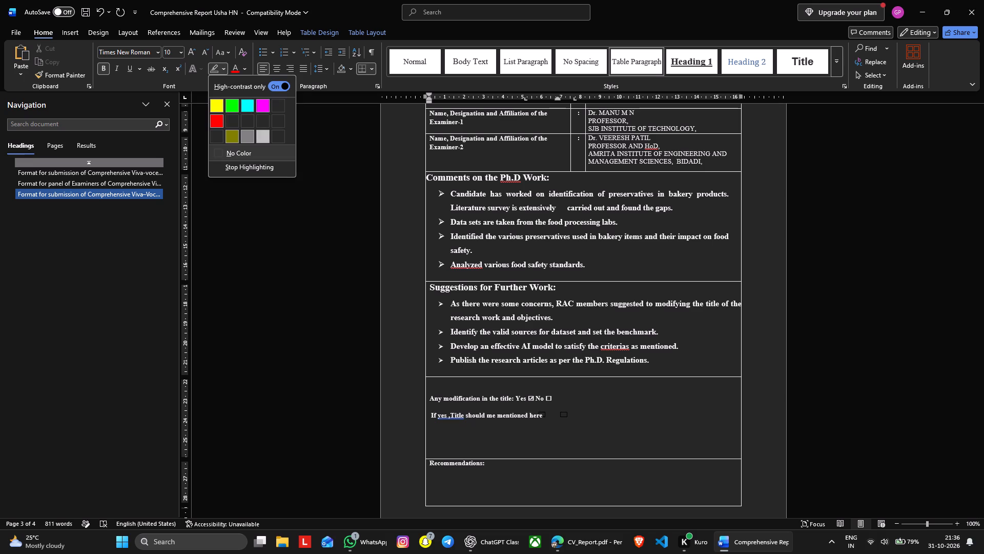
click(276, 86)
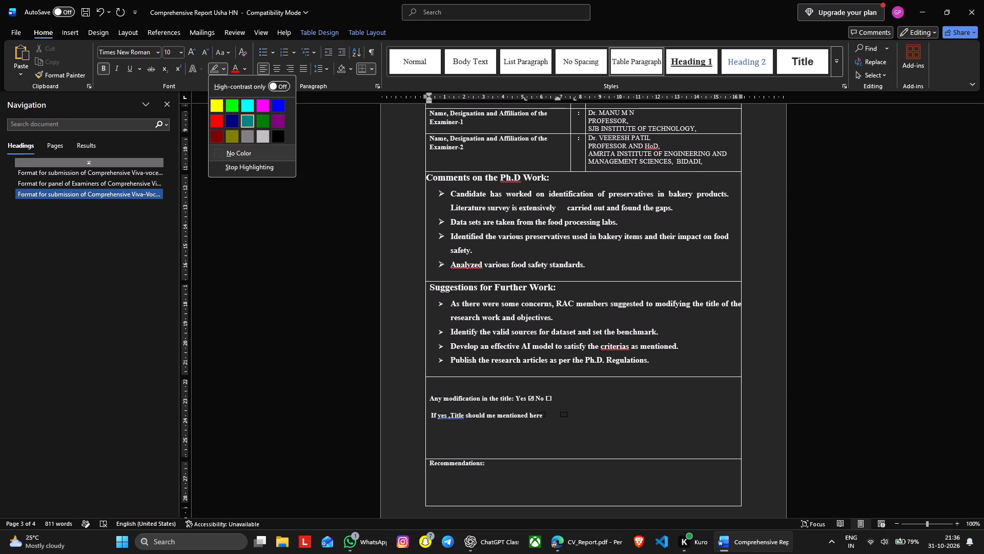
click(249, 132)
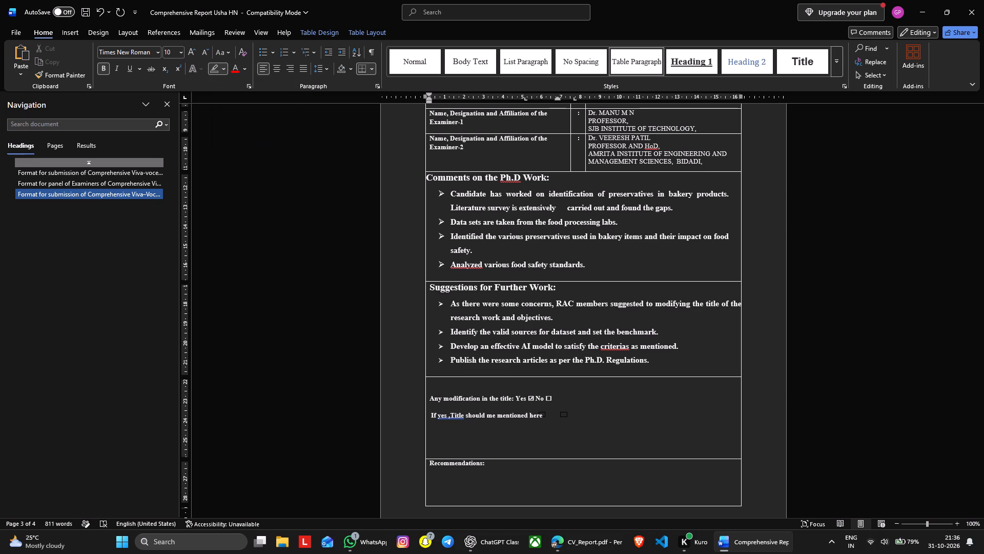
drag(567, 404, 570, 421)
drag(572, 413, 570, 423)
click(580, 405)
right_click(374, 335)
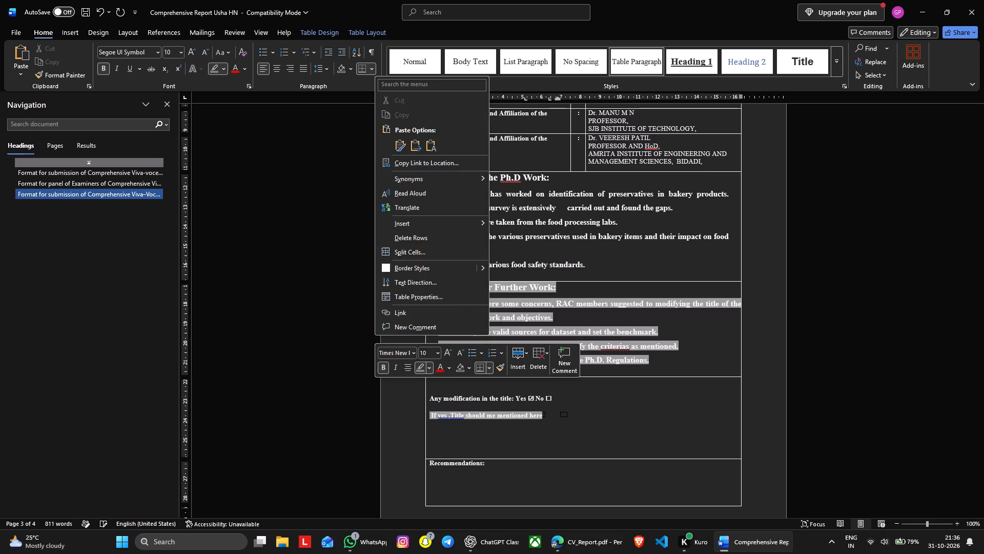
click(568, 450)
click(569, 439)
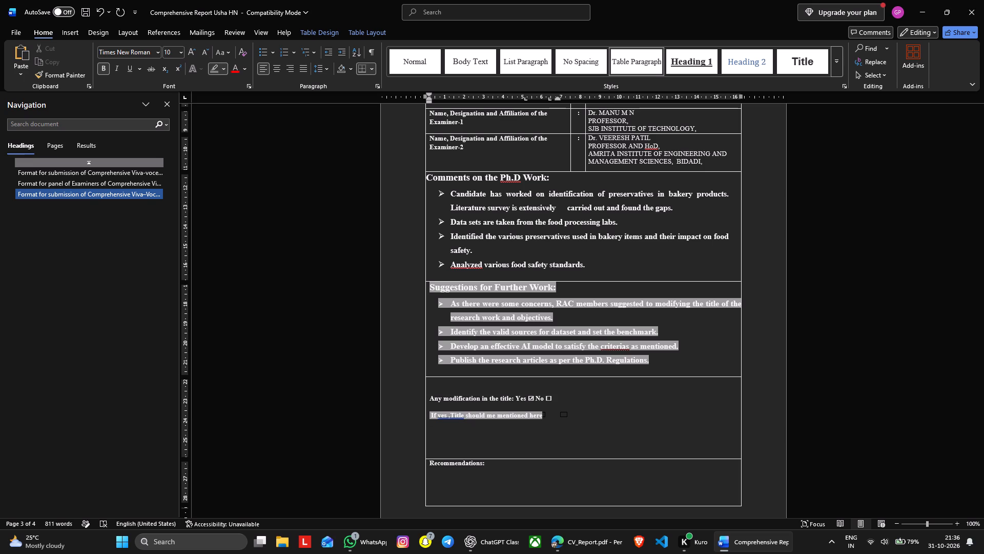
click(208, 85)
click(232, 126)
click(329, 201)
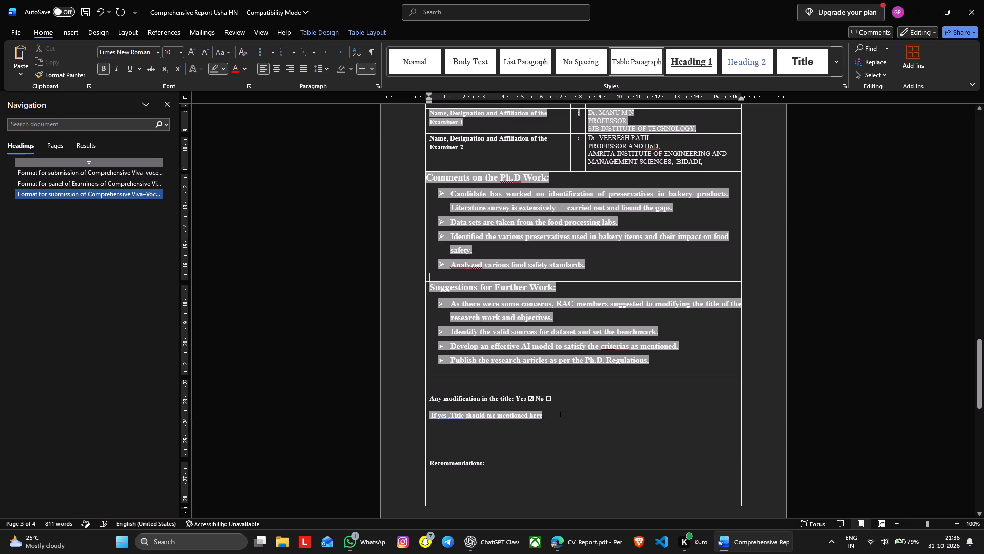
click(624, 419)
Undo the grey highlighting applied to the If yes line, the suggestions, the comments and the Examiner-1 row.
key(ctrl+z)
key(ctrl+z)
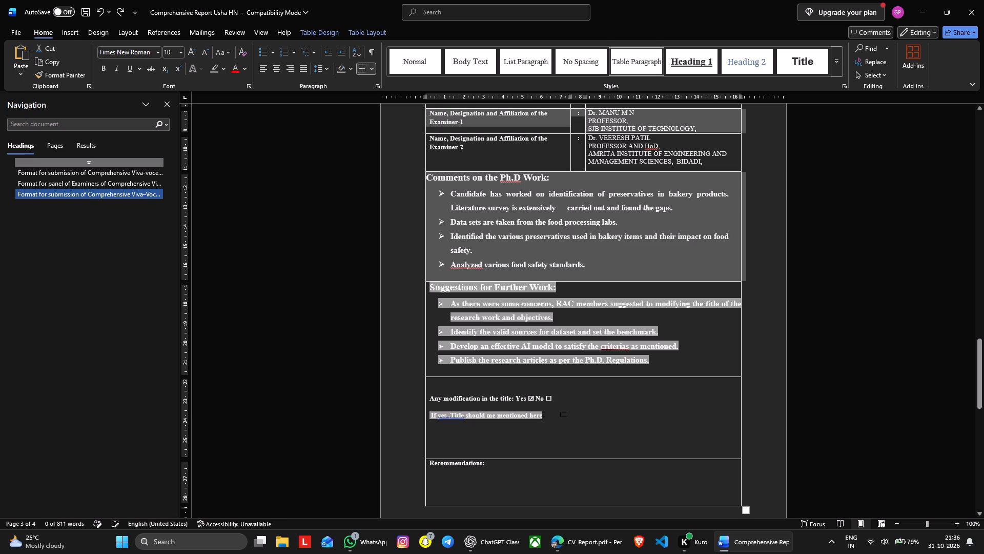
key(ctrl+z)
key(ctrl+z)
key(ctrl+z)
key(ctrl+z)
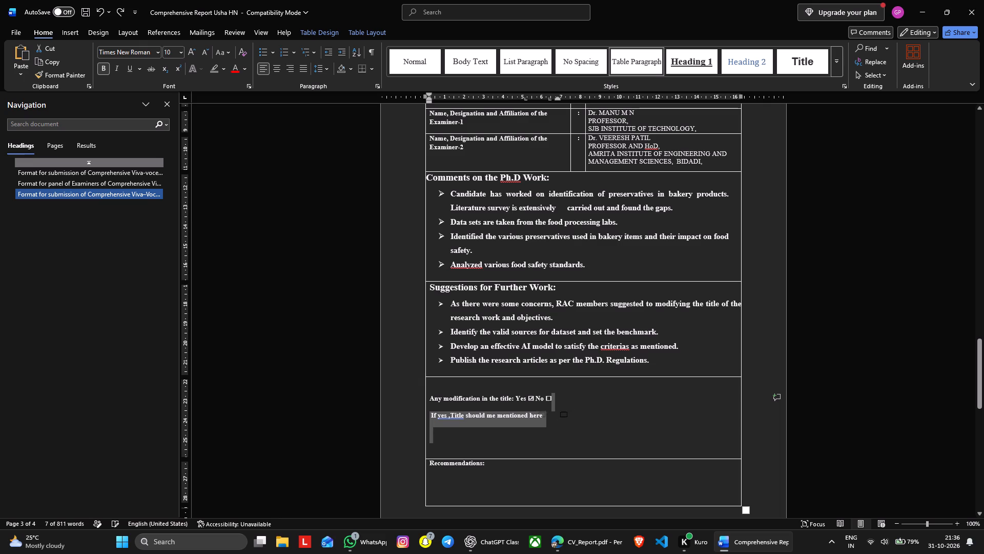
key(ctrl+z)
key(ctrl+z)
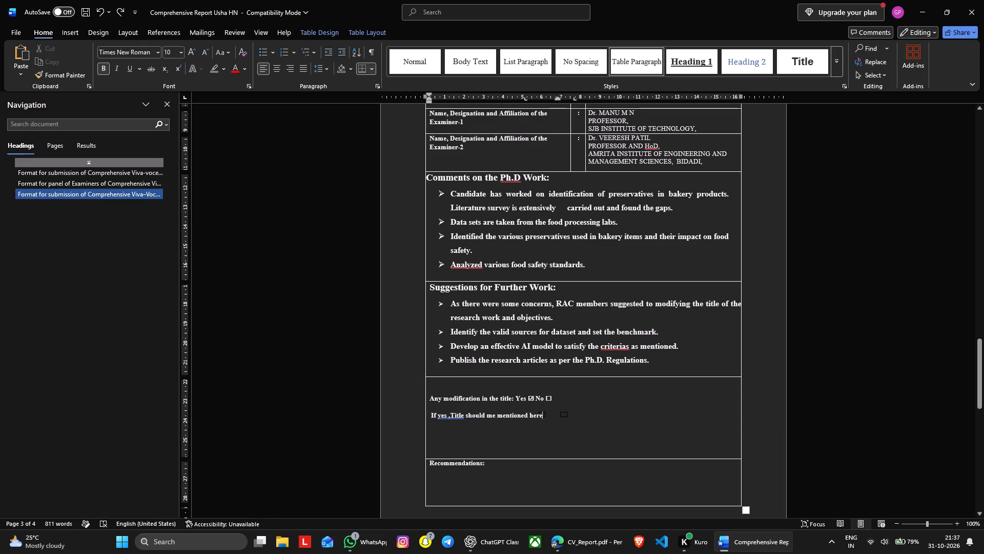
Copy the If yes, Title should me mentioned here text, delete its line with the leftover box, and paste the text back on a new line.
click(569, 411)
drag(559, 410, 565, 421)
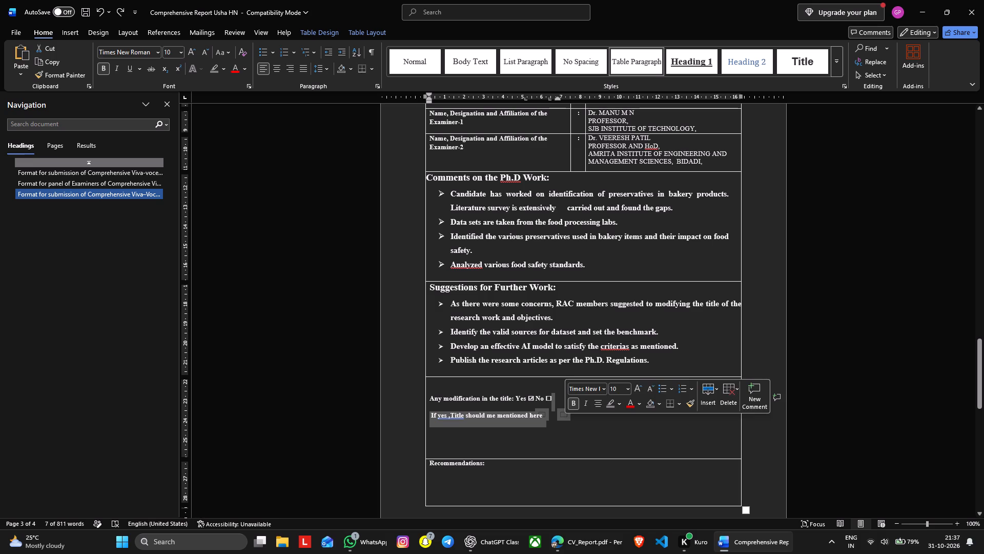
click(548, 430)
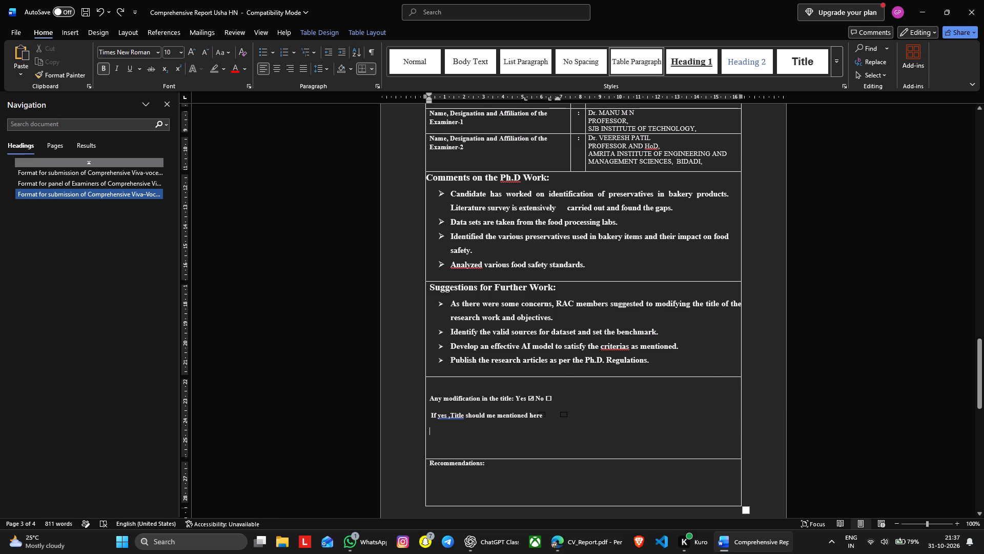
drag(430, 415, 543, 419)
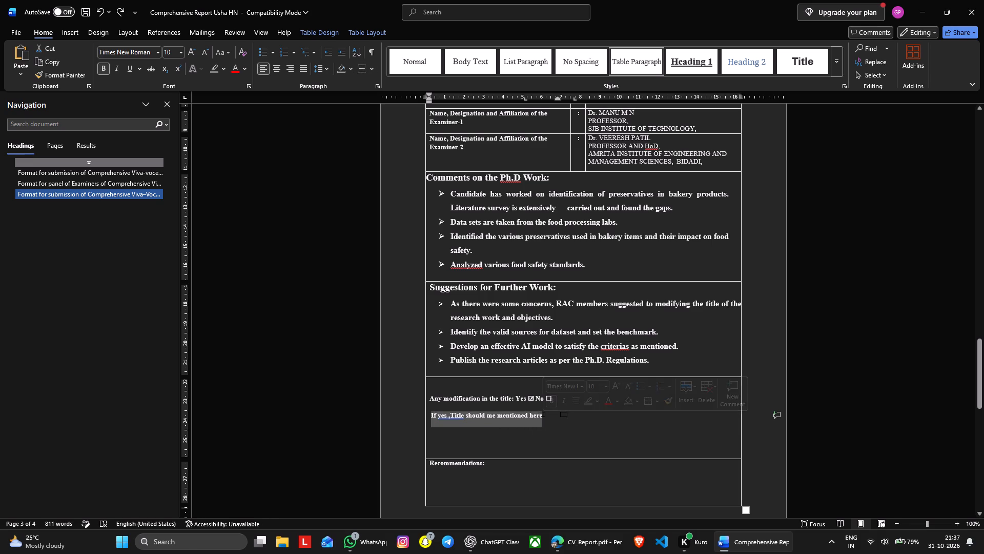
key(ctrl+c)
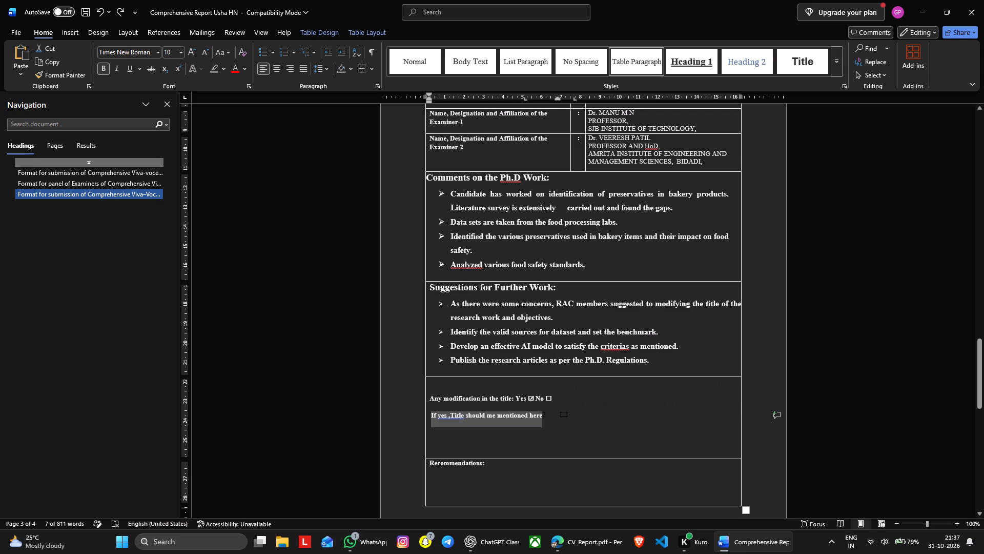
click(566, 412)
drag(549, 409, 564, 418)
key(BackSpace)
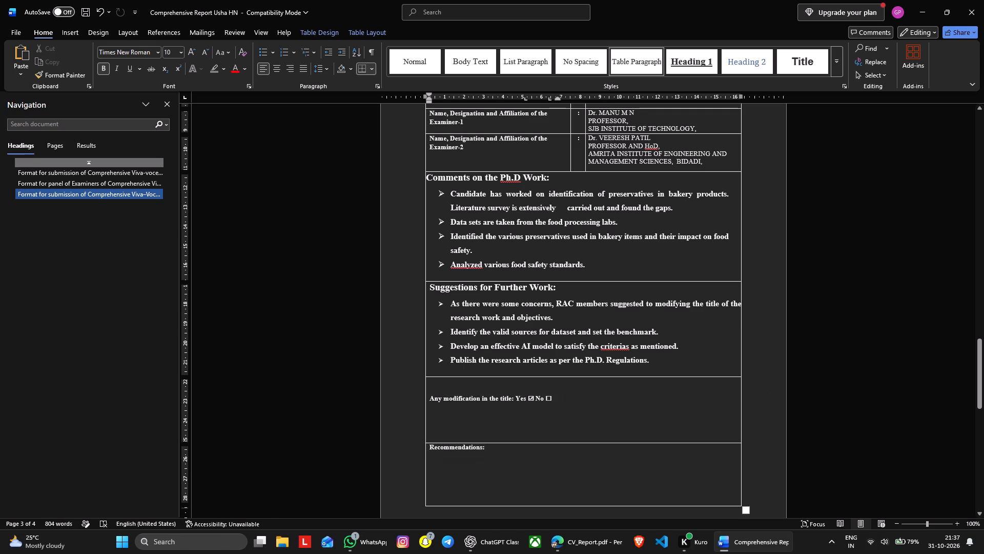
key(Return)
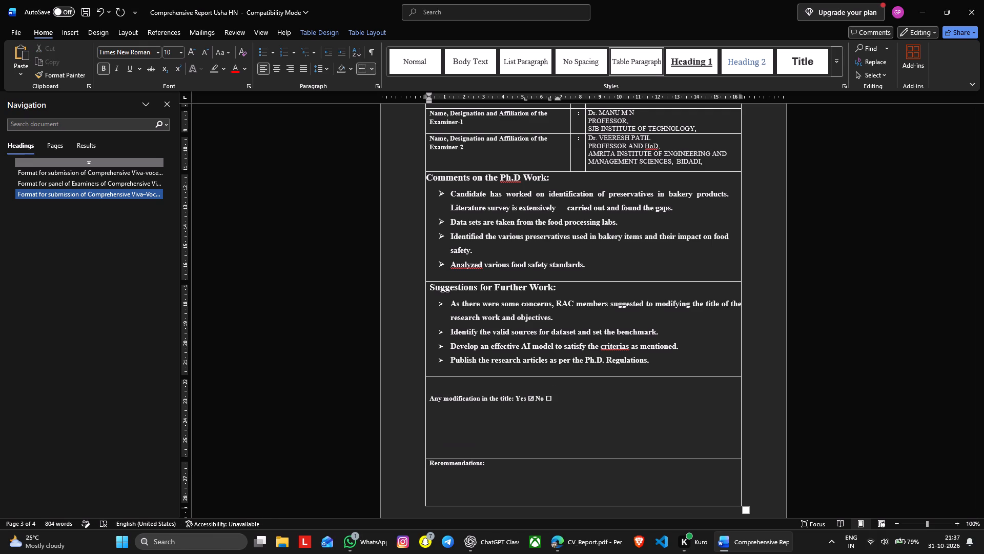
key(ctrl+v)
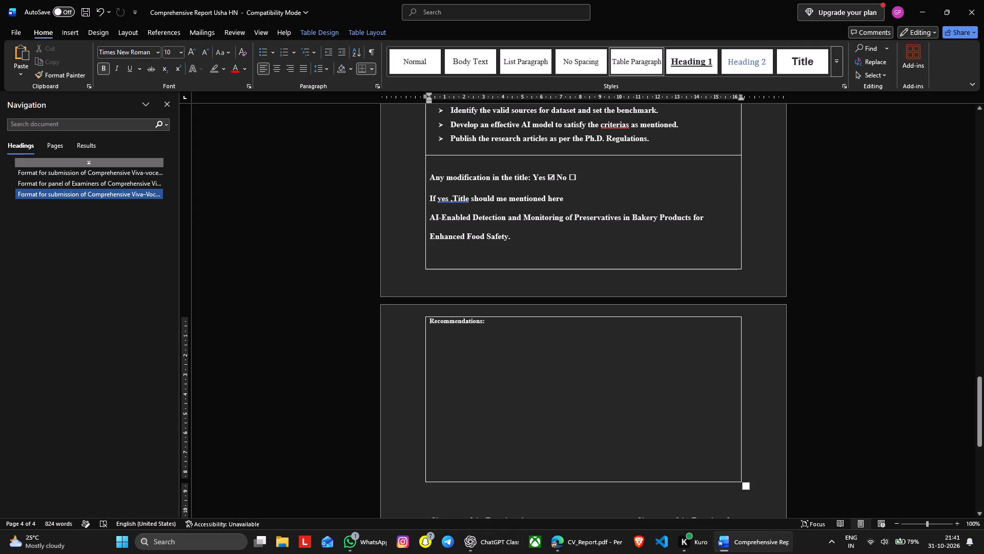
click(541, 334)
key(ctrl+v)
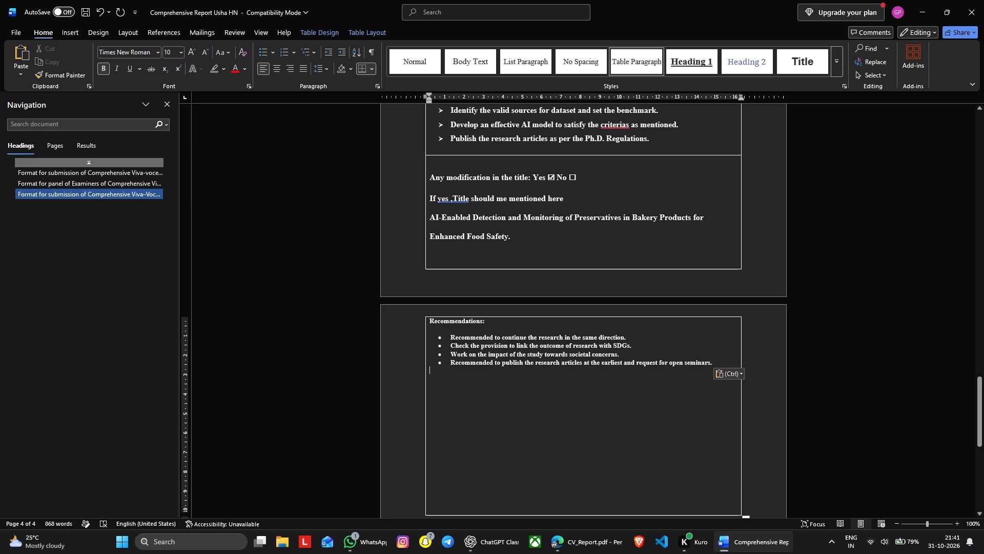
Increase the line spacing of the Recommendations heading and its pasted bullet points.
drag(449, 337, 504, 349)
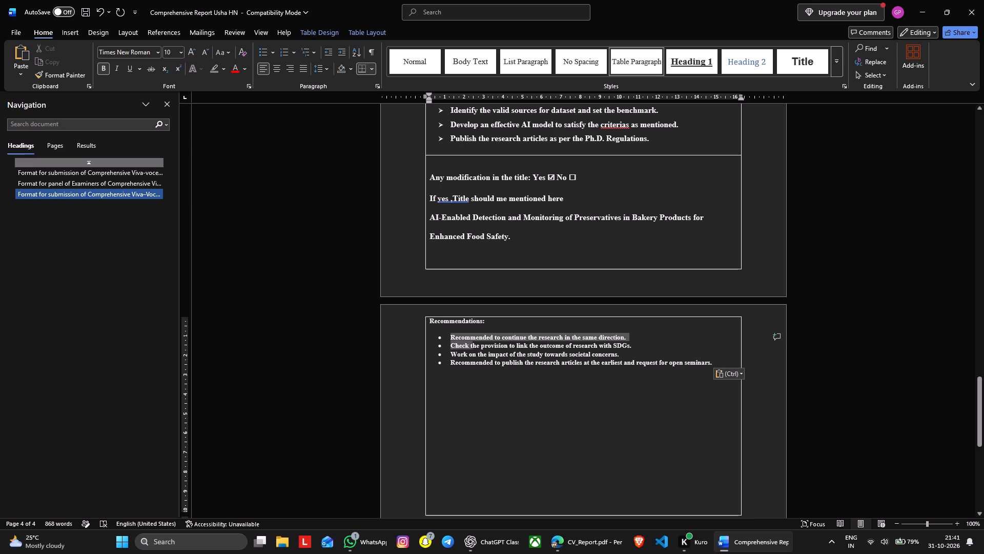
drag(504, 349, 701, 374)
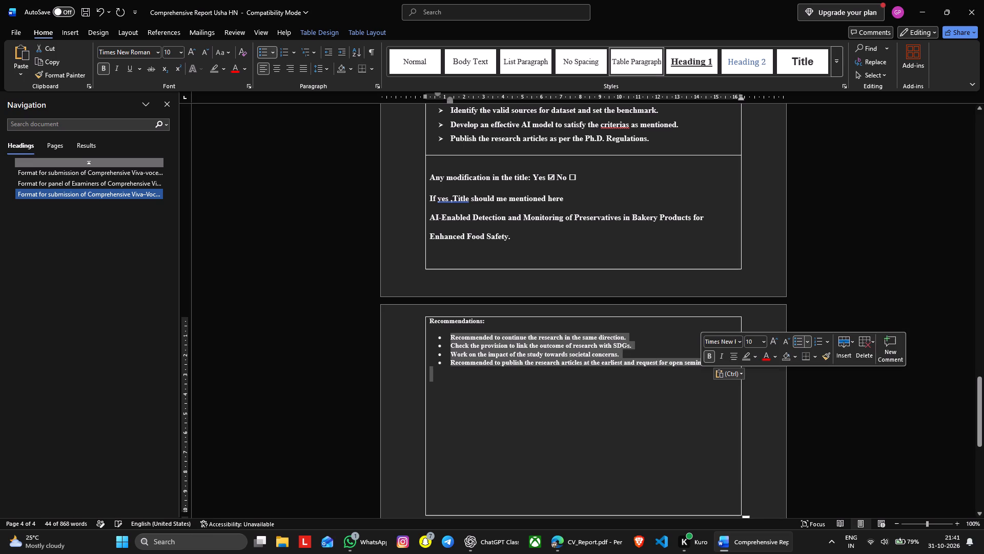
click(505, 384)
drag(703, 384, 401, 316)
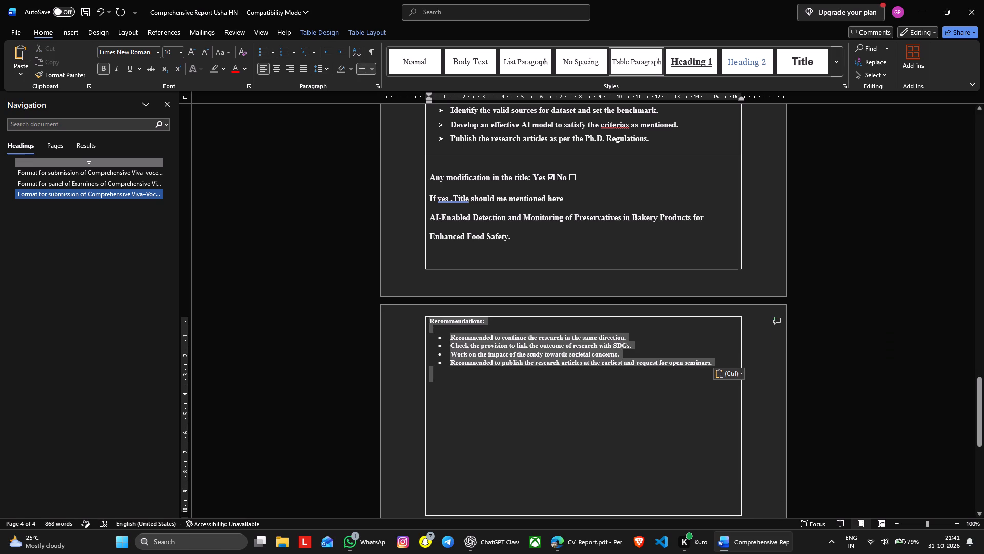
drag(401, 316, 401, 316)
click(327, 69)
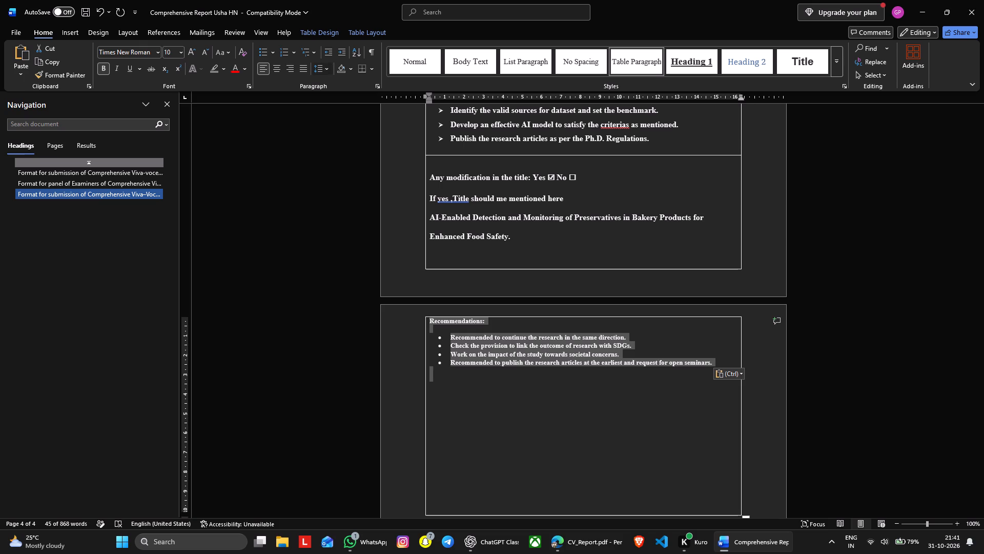
click(340, 112)
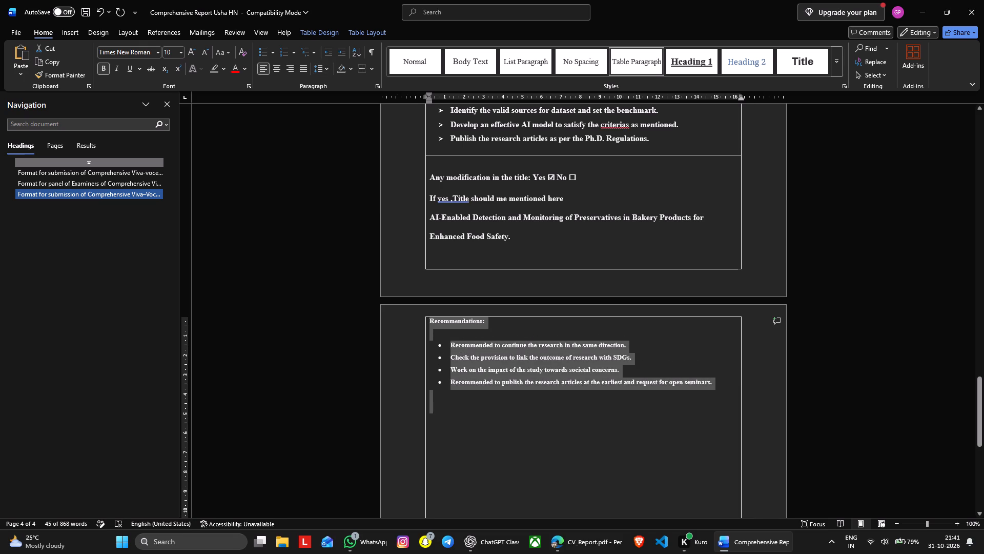
Change the bullets of the four pasted recommendations to the arrowhead style.
click(561, 414)
drag(449, 345, 715, 400)
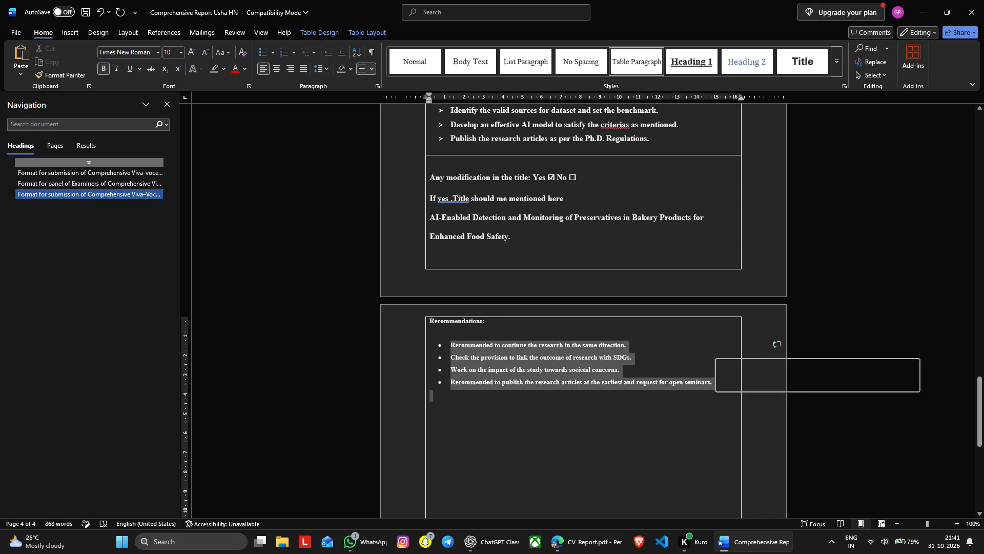
click(275, 53)
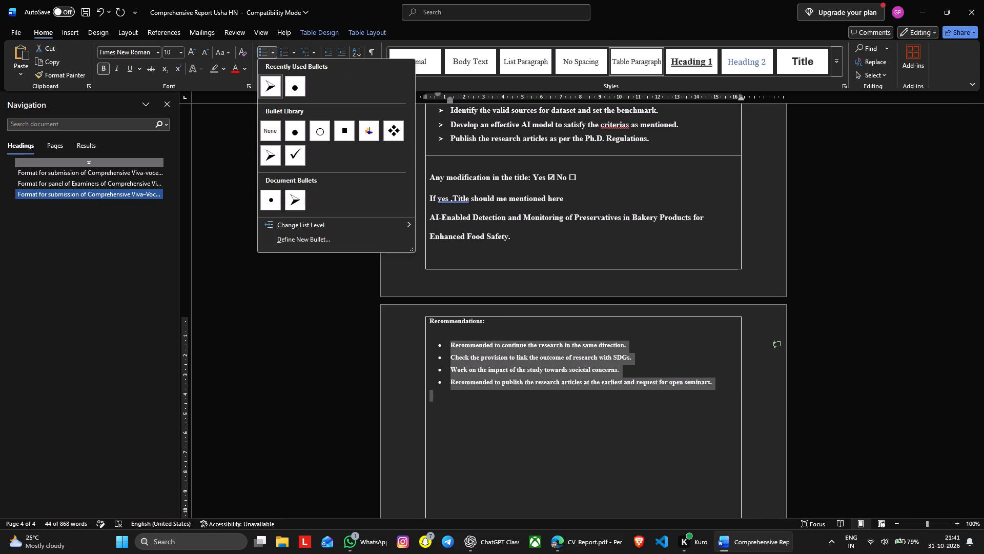
click(276, 83)
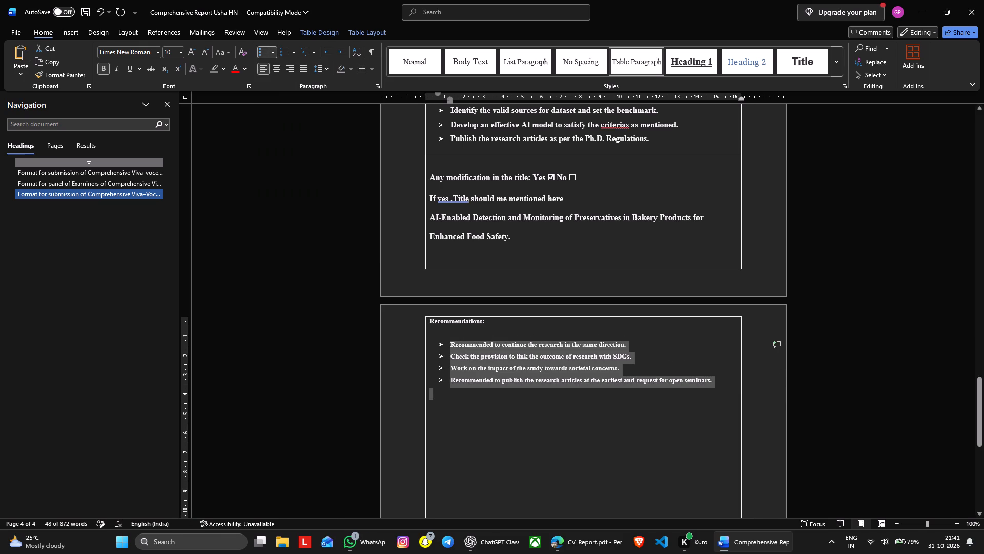
Enlarge the "Recommendations:" heading to 14 pt.
triple_click(447, 322)
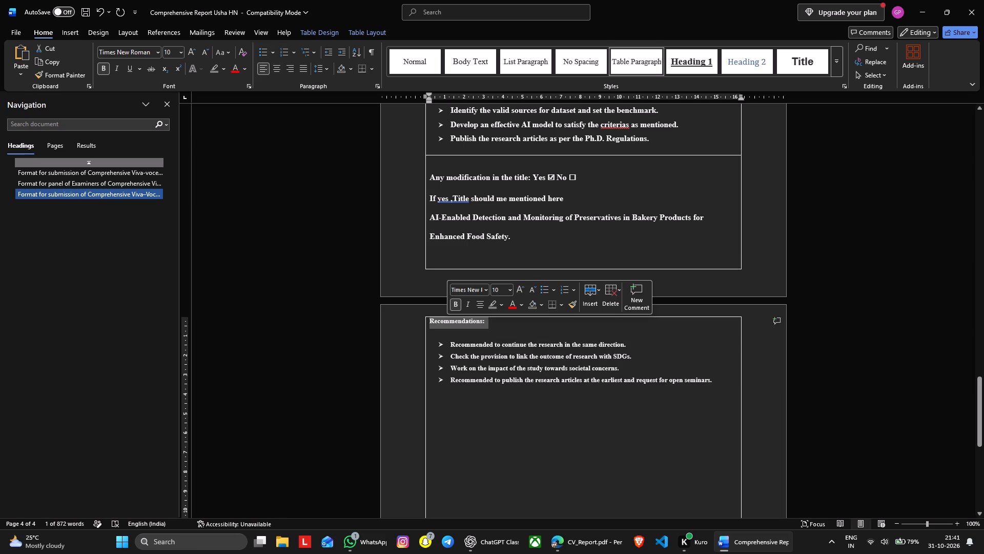
double_click(517, 289)
click(517, 289)
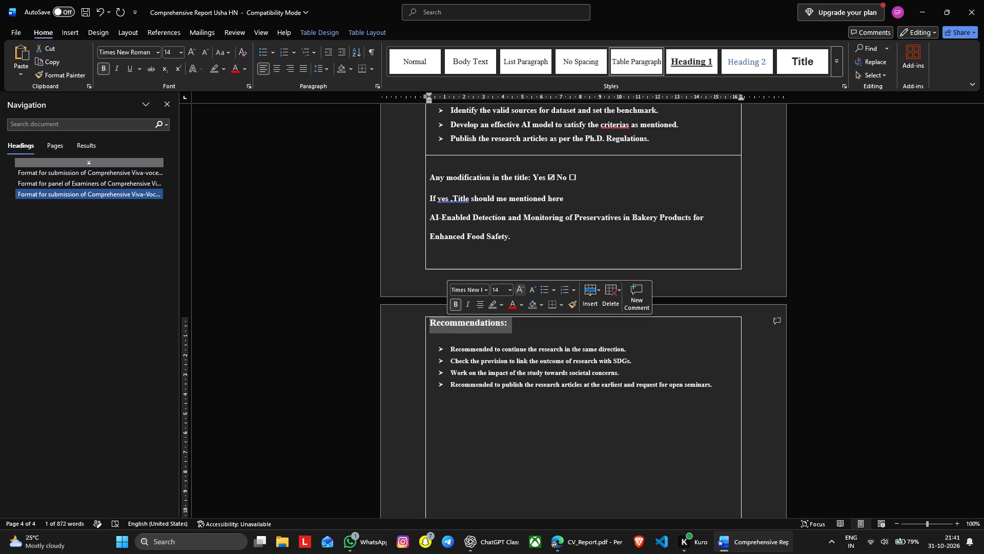
Enlarge the four bulleted recommendations below the heading to 12 pt.
click(529, 368)
triple_click(466, 352)
click(466, 352)
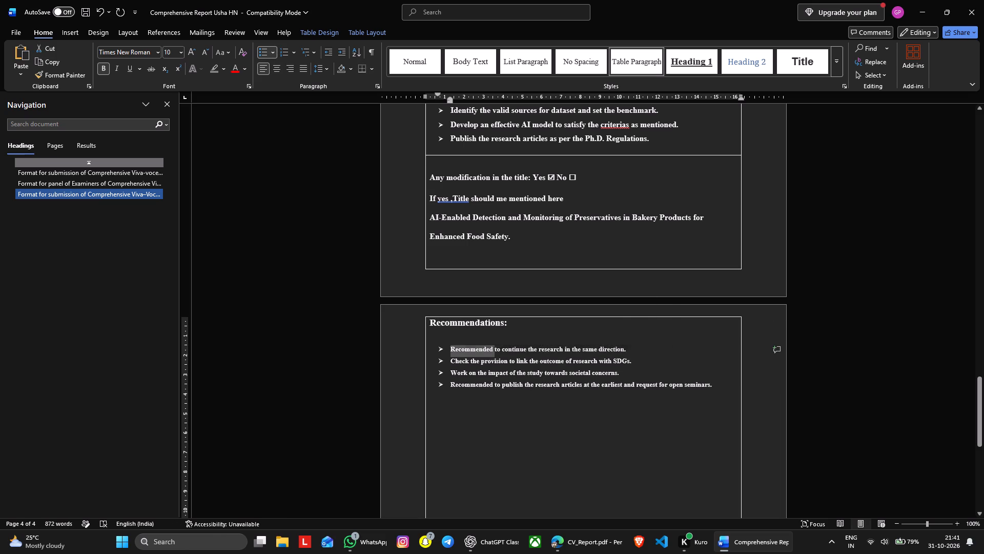
triple_click(466, 352)
drag(450, 347, 462, 353)
drag(448, 346, 450, 347)
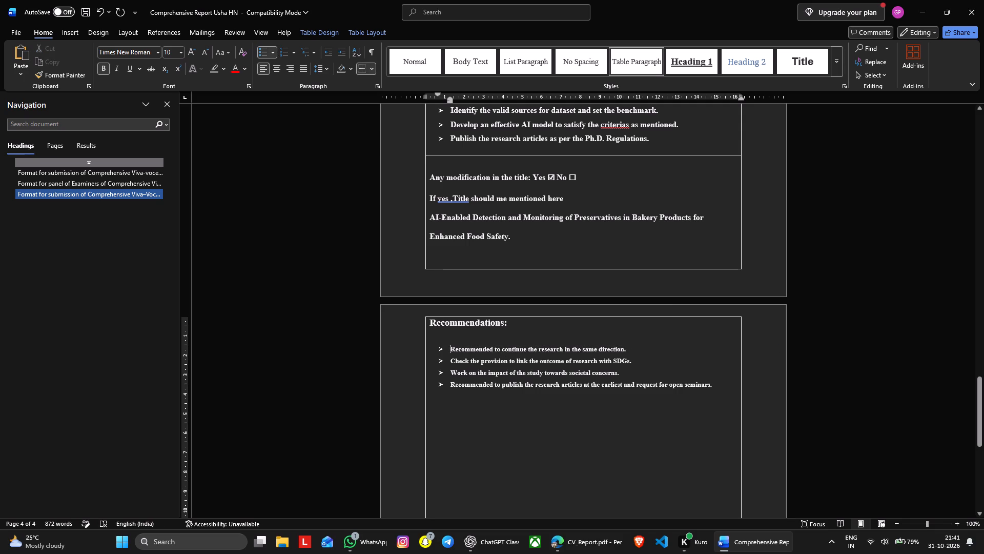
drag(450, 347, 716, 397)
right_click(558, 371)
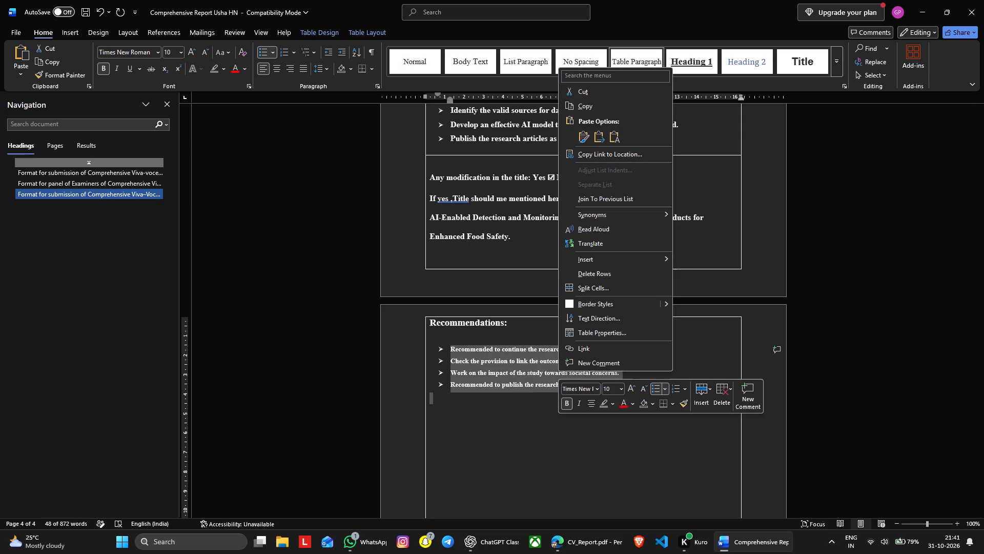
click(627, 388)
click(627, 388)
click(541, 428)
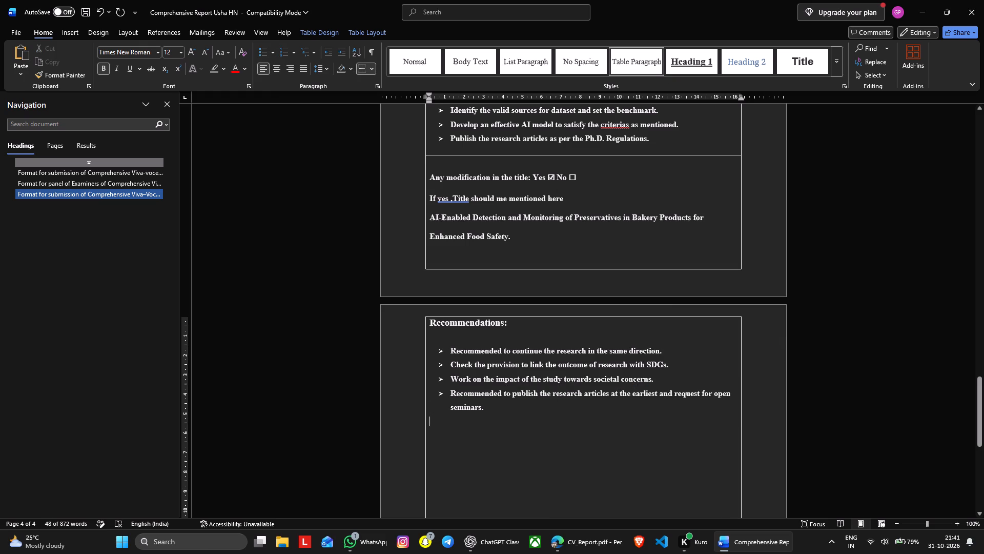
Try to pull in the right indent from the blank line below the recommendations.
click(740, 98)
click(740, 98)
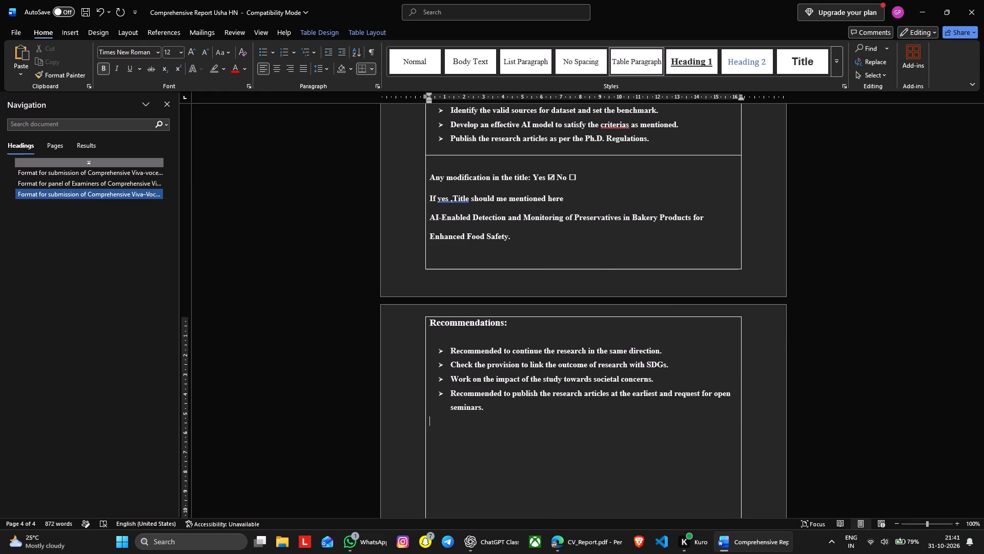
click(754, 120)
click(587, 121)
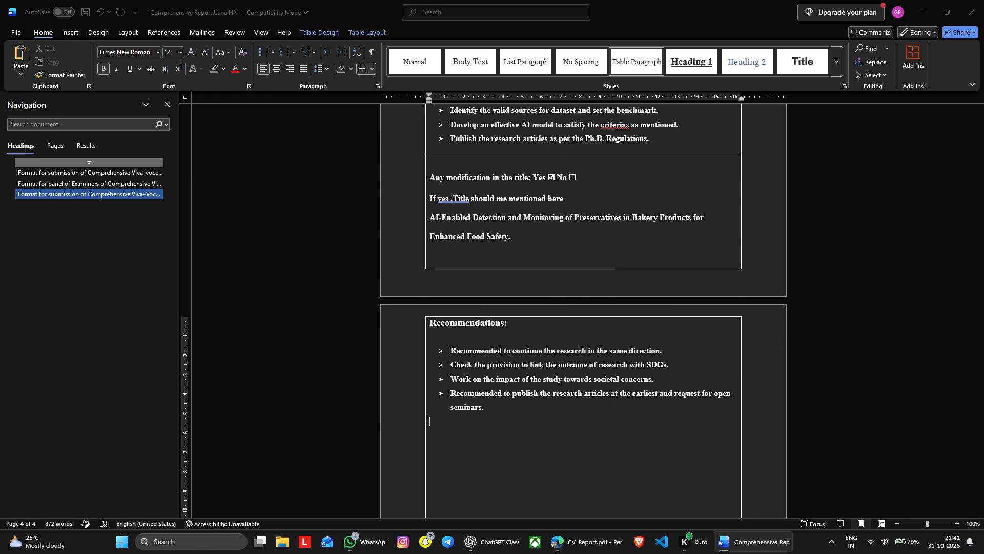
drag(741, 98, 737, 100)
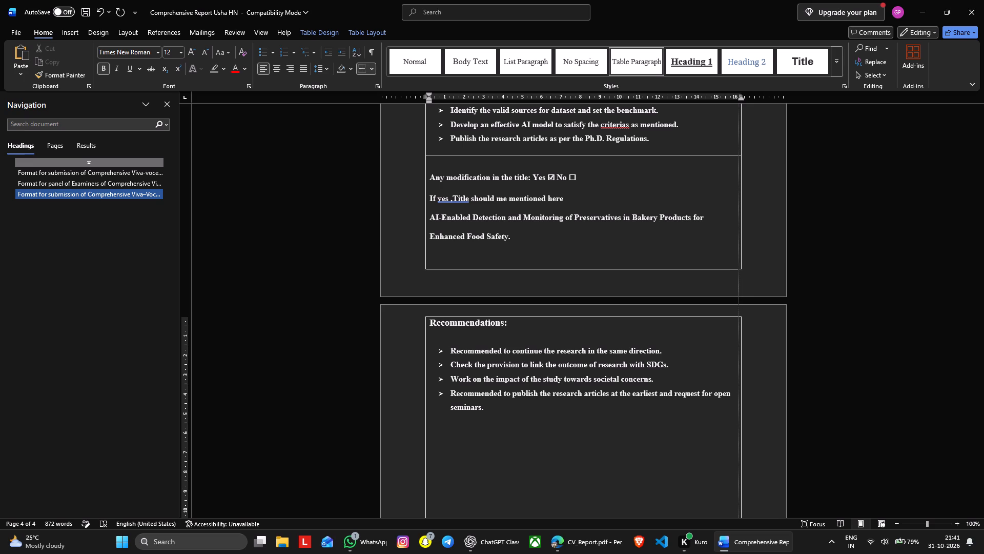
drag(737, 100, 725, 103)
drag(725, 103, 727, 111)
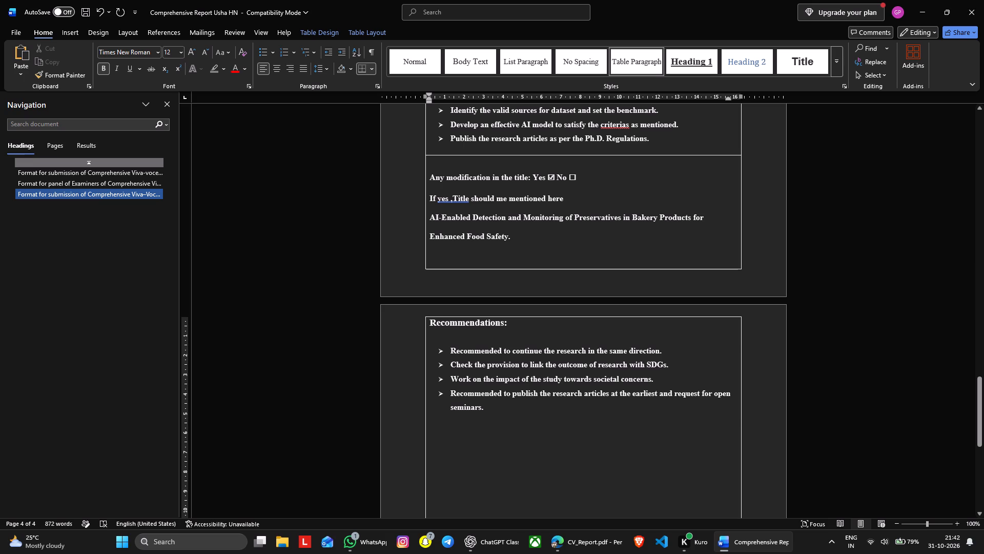
Justify all the text in the Recommendations cell.
drag(516, 410, 436, 330)
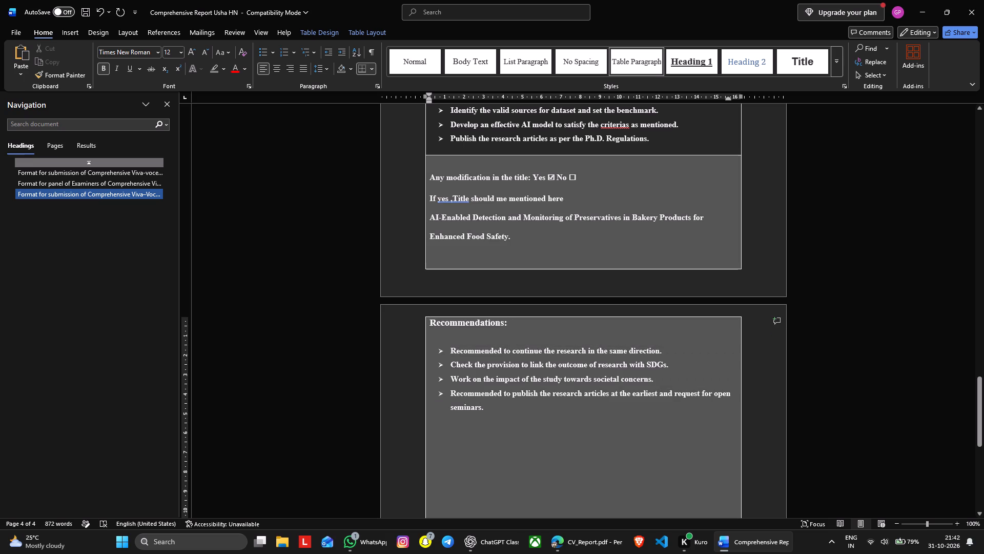
drag(436, 330, 432, 327)
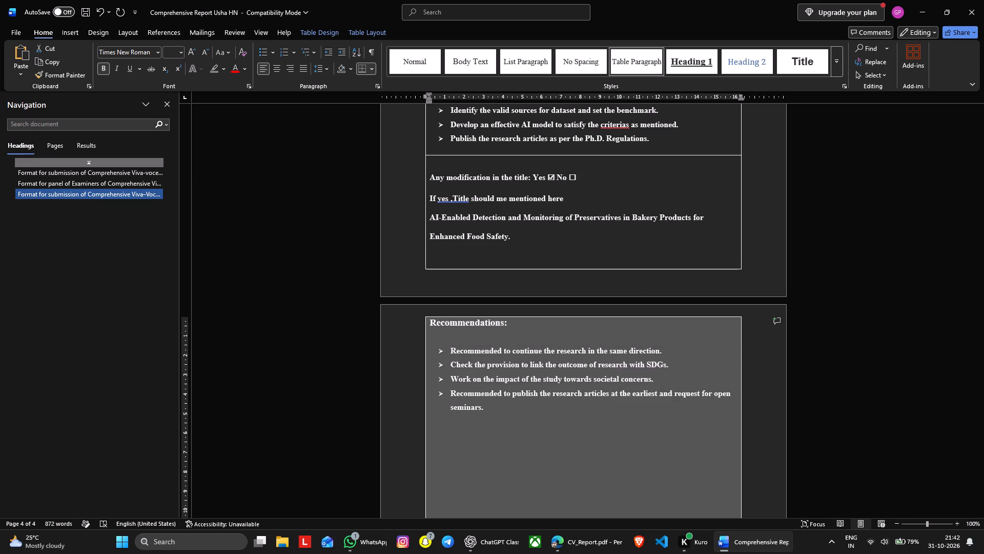
click(300, 66)
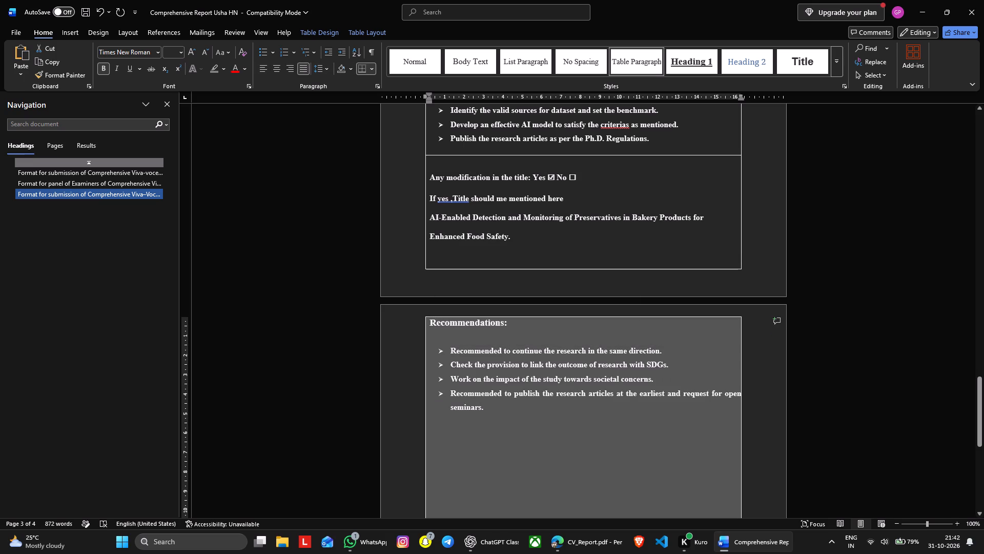
click(765, 174)
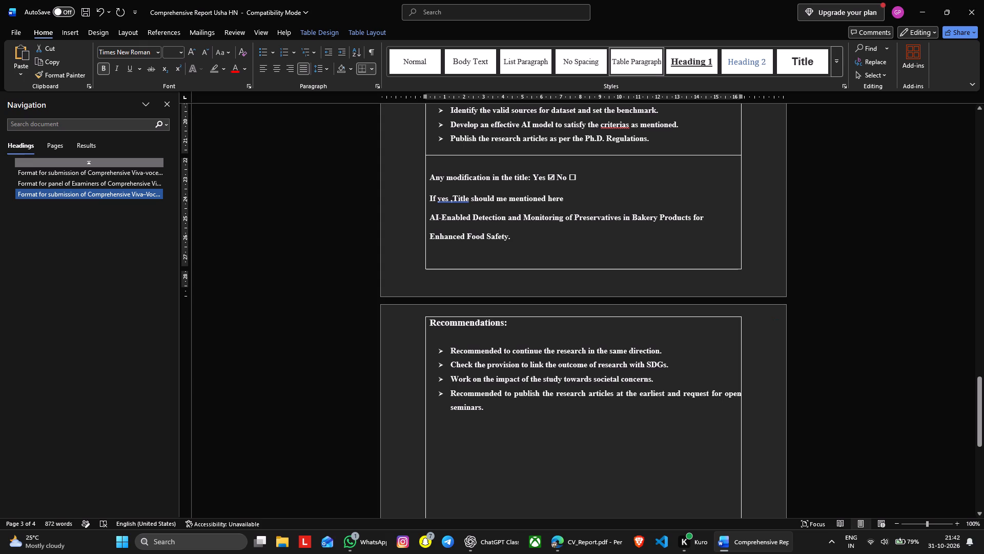
Pull in the right indent of the last recommendation, about open seminars, to just past 15 on the ruler.
double_click(730, 381)
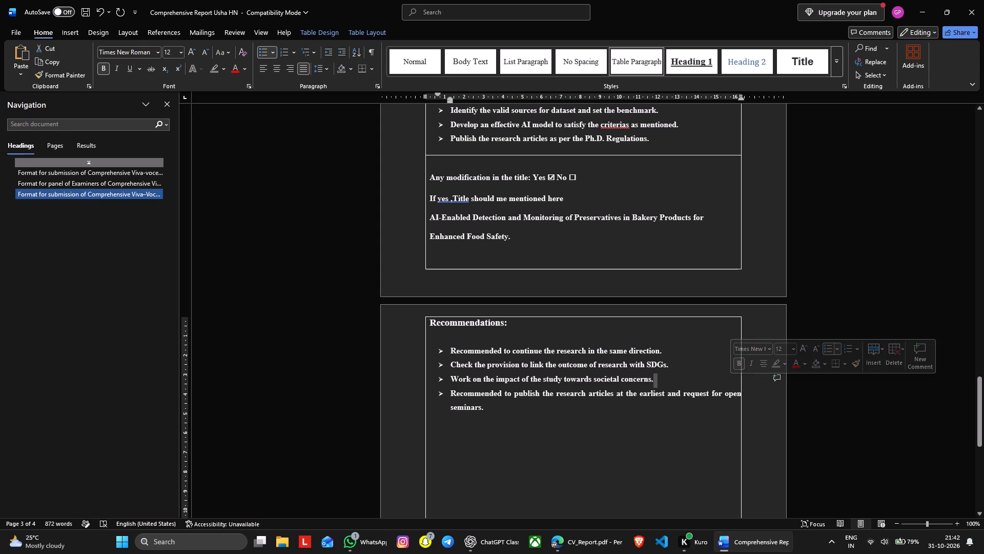
click(726, 409)
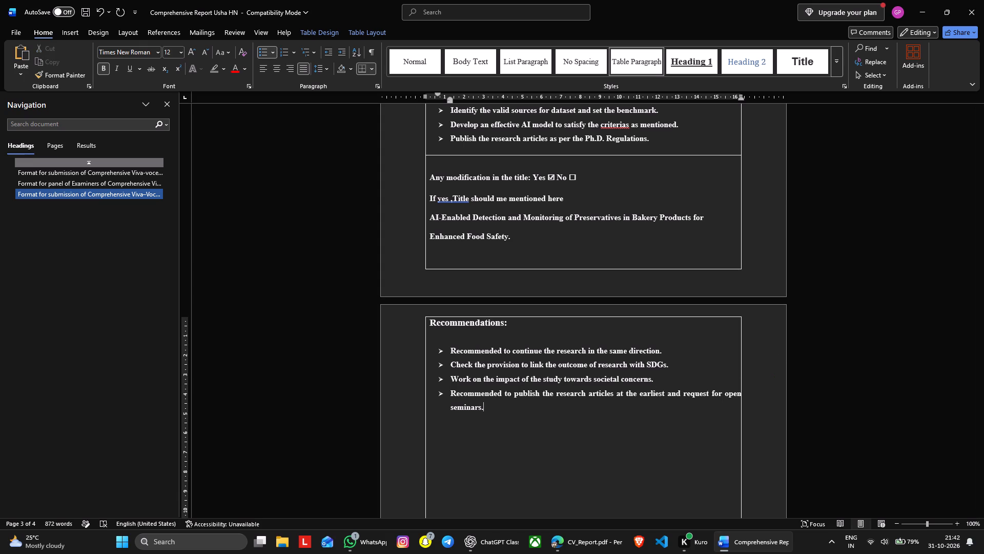
drag(743, 98, 728, 108)
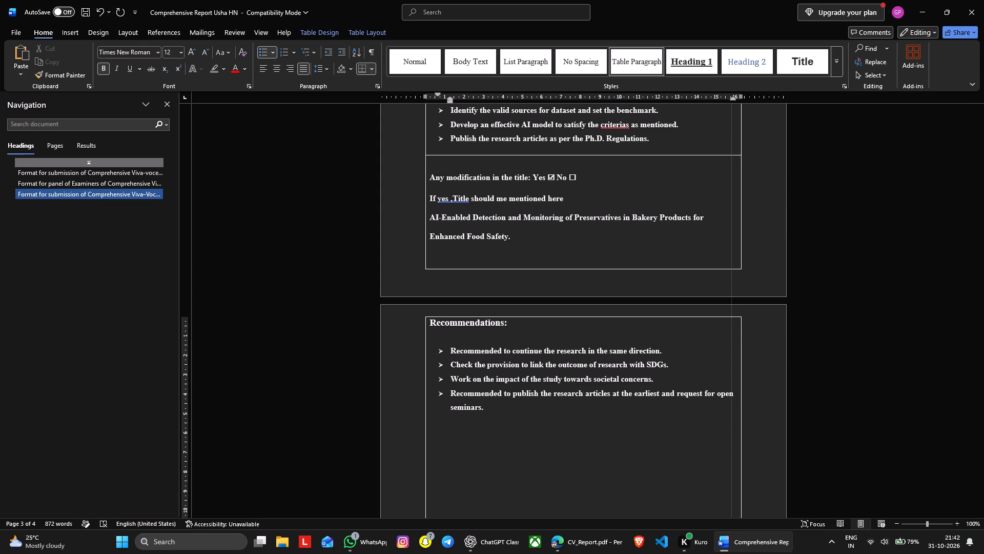
drag(728, 108, 723, 111)
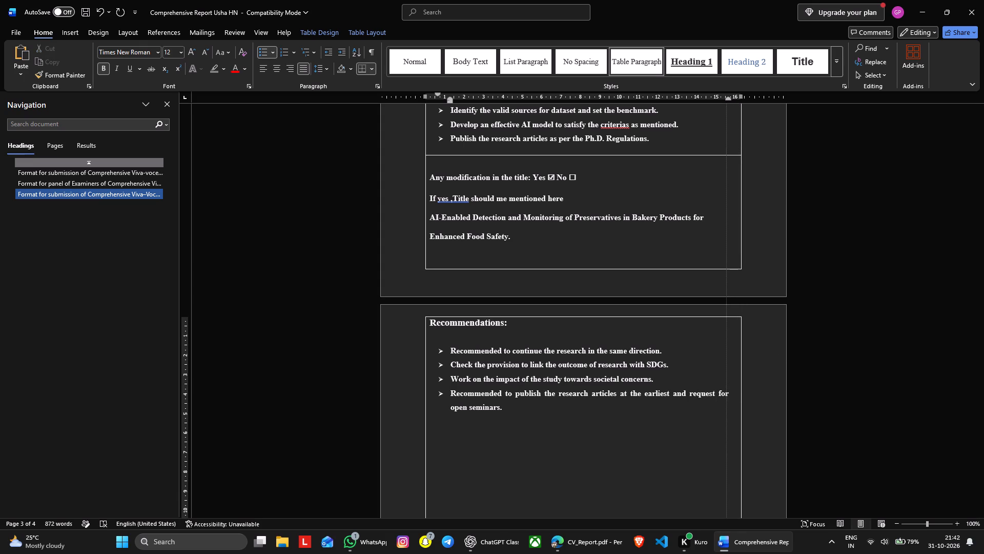
drag(723, 111, 722, 112)
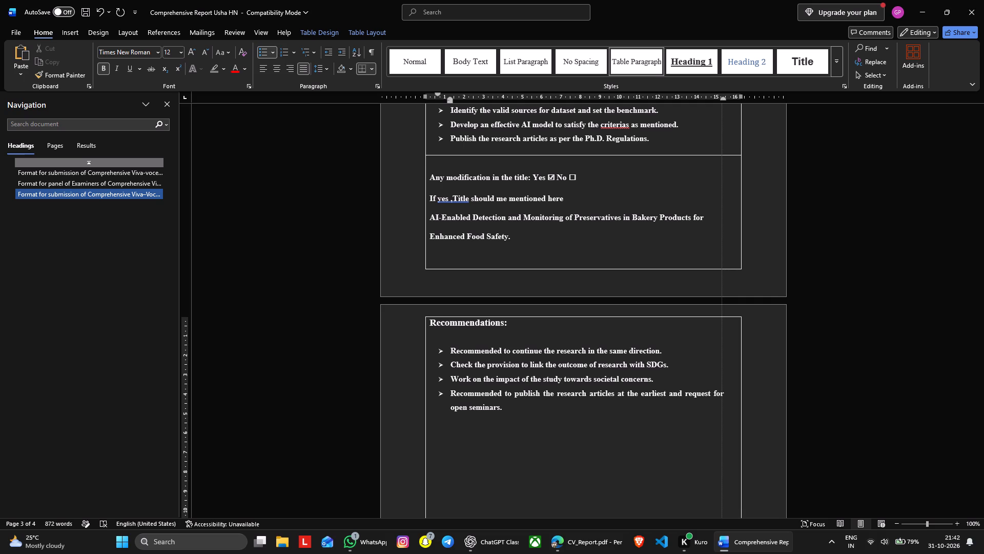
drag(722, 112, 722, 112)
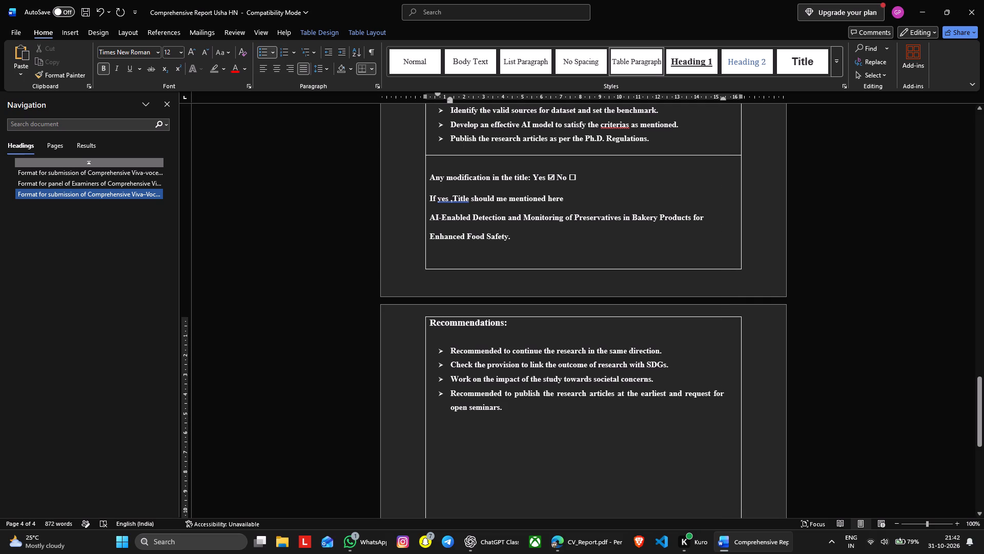
Remove the empty line between the "Recommendations:" heading and its first bullet.
drag(451, 328, 455, 333)
click(464, 341)
key(BackSpace)
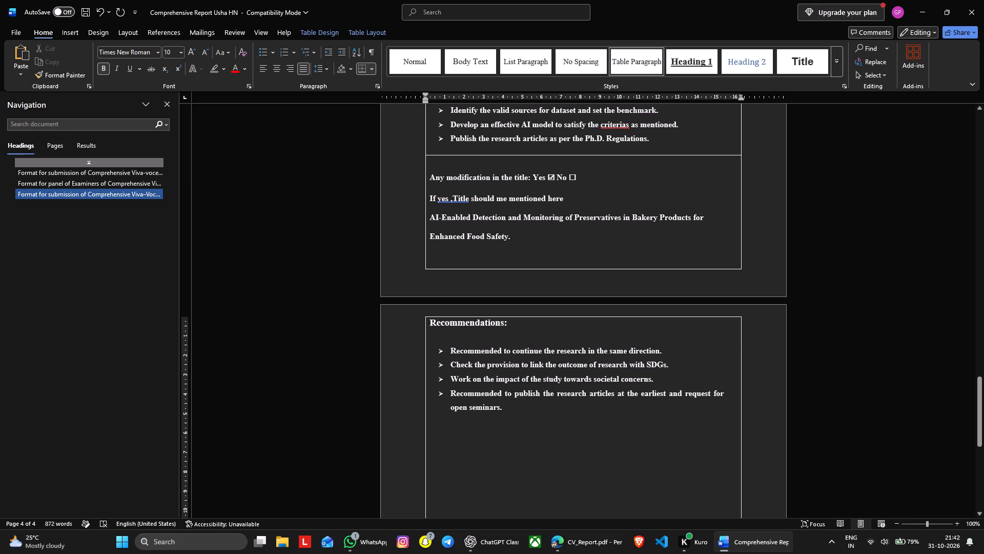
key(BackSpace)
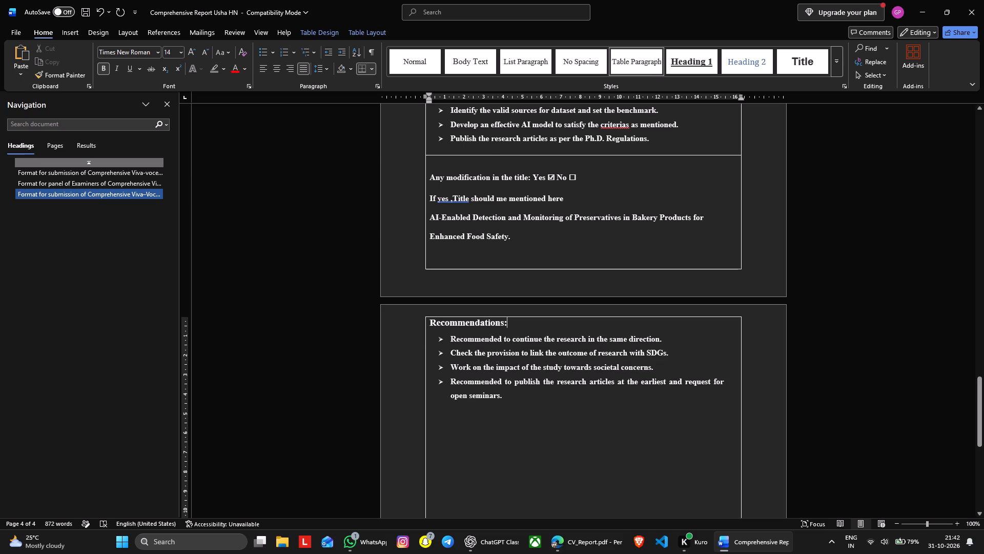
Delete the surplus blank lines below the last recommendation to shorten the Recommendations cell.
scroll(559, 425, down, 2)
drag(503, 408, 480, 268)
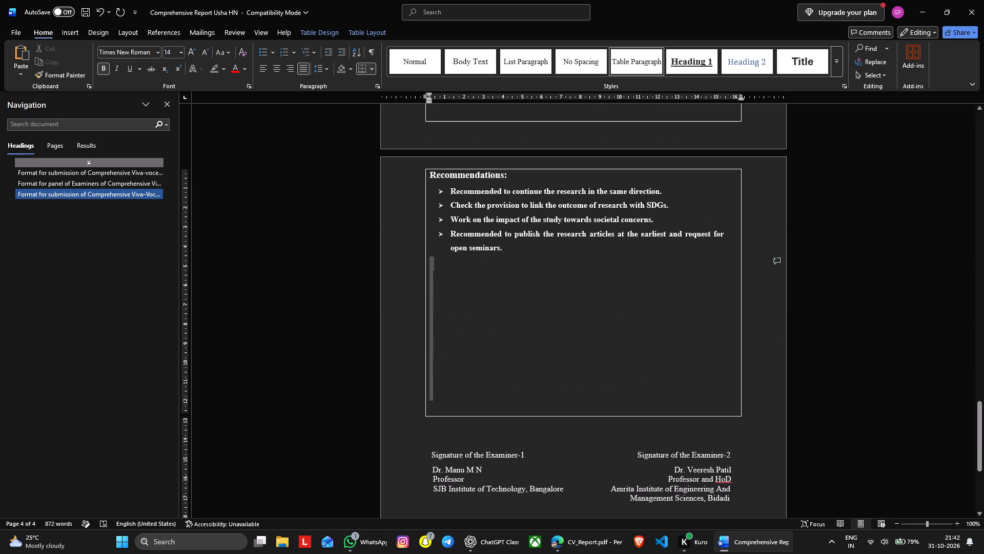
drag(480, 268, 480, 268)
key(BackSpace)
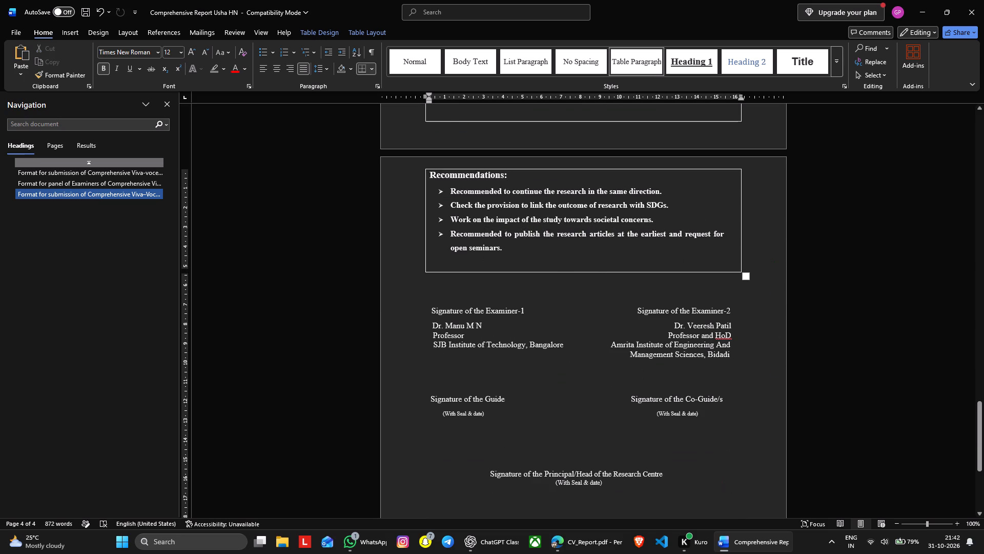
Delete the word "the" before "same direction" in the first recommendation.
scroll(499, 271, up, 1)
scroll(548, 289, up, 1)
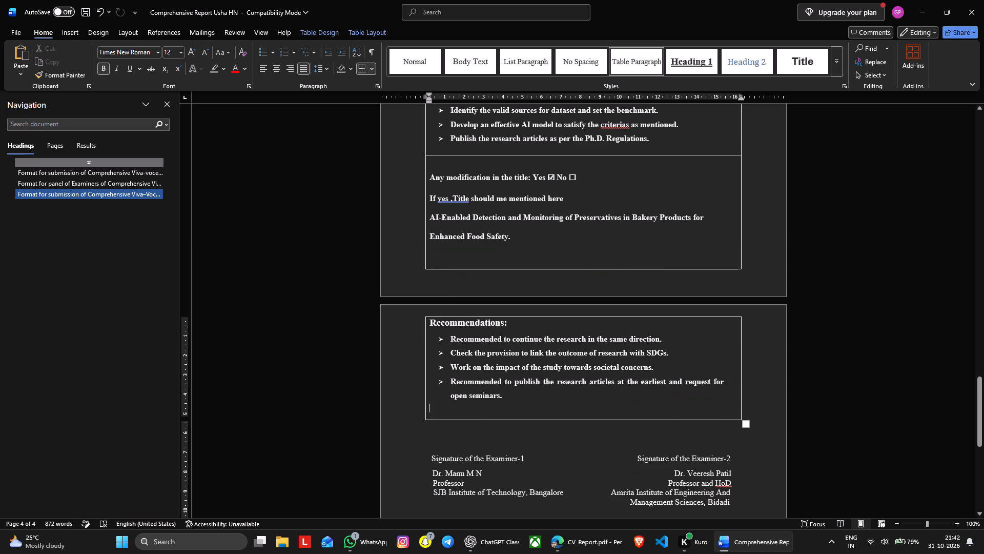
click(606, 339)
key(BackSpace)
key(BackSpace)
key(BackSpace)
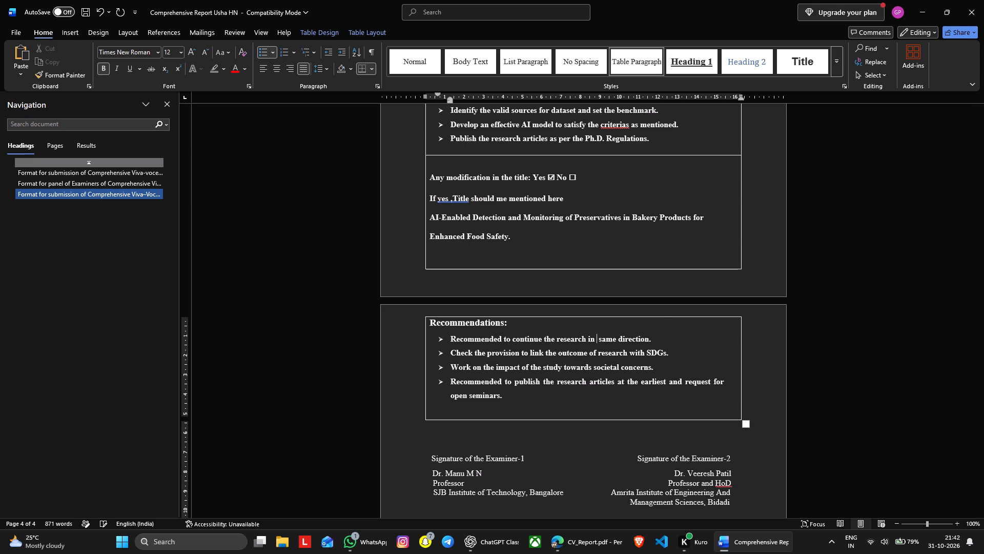
key(BackSpace)
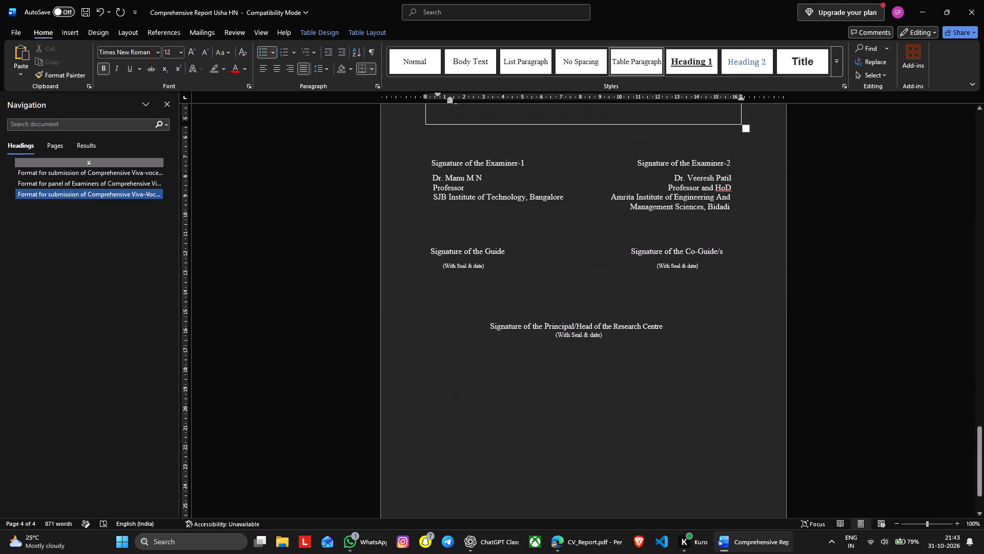
scroll(742, 331, down, 3)
scroll(743, 332, up, 5)
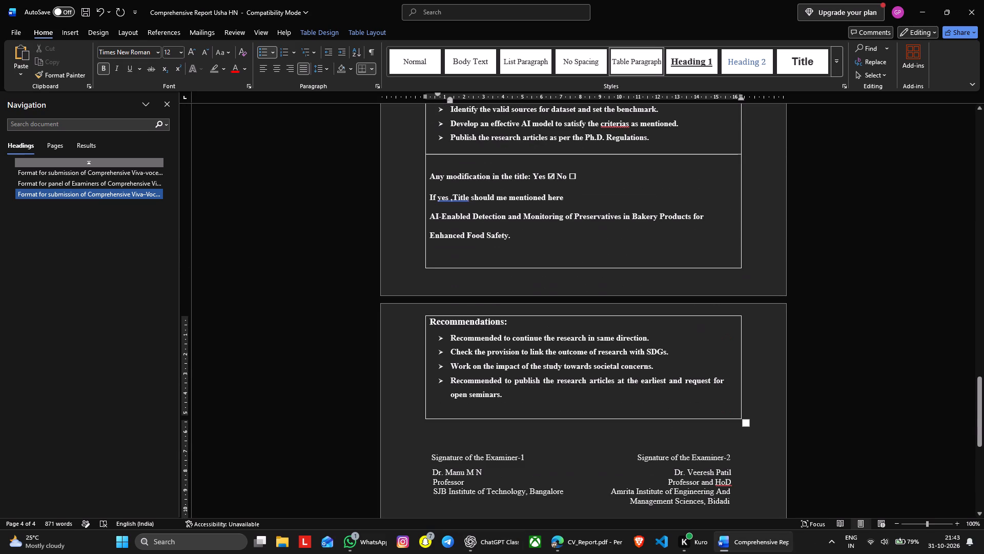
scroll(752, 343, up, 6)
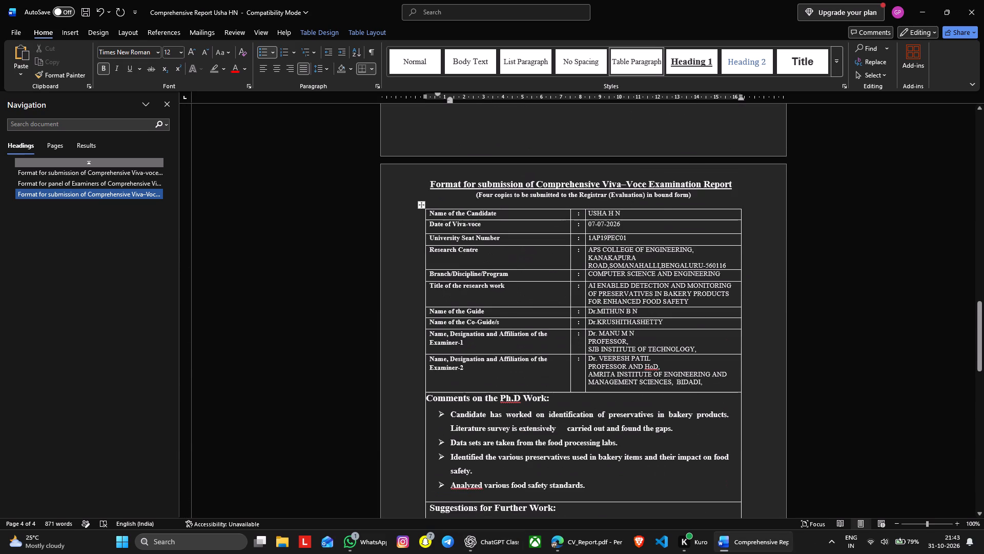
scroll(752, 343, down, 1)
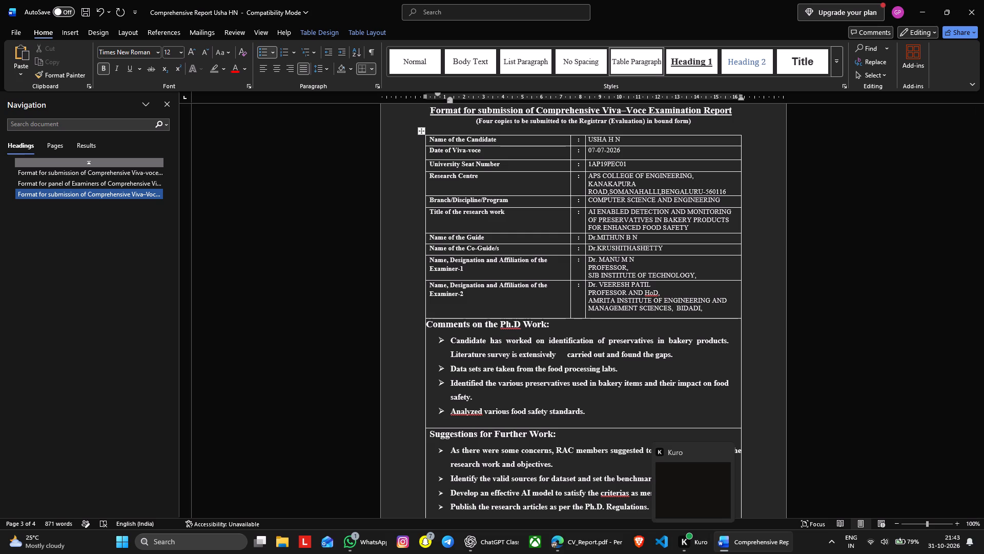
Save the Word report.
click(86, 16)
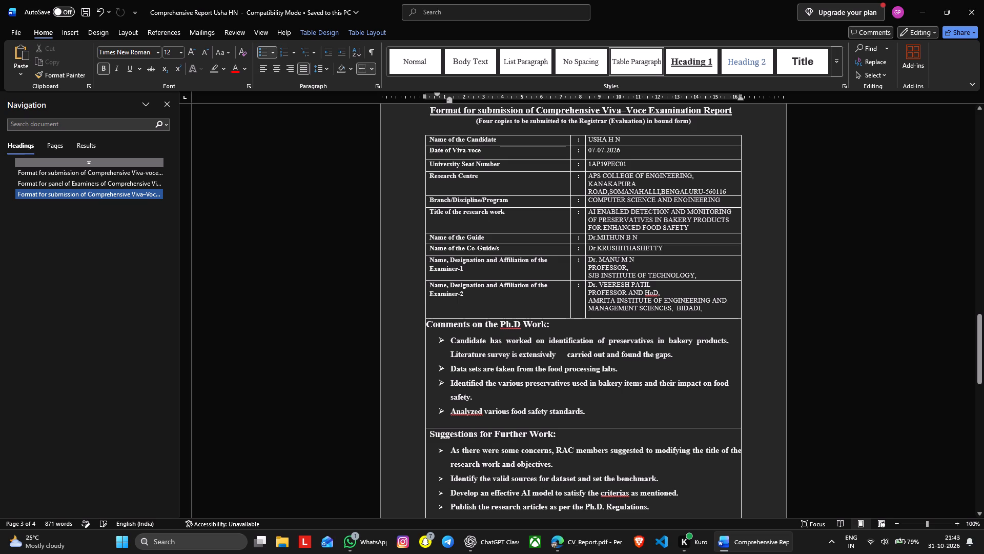
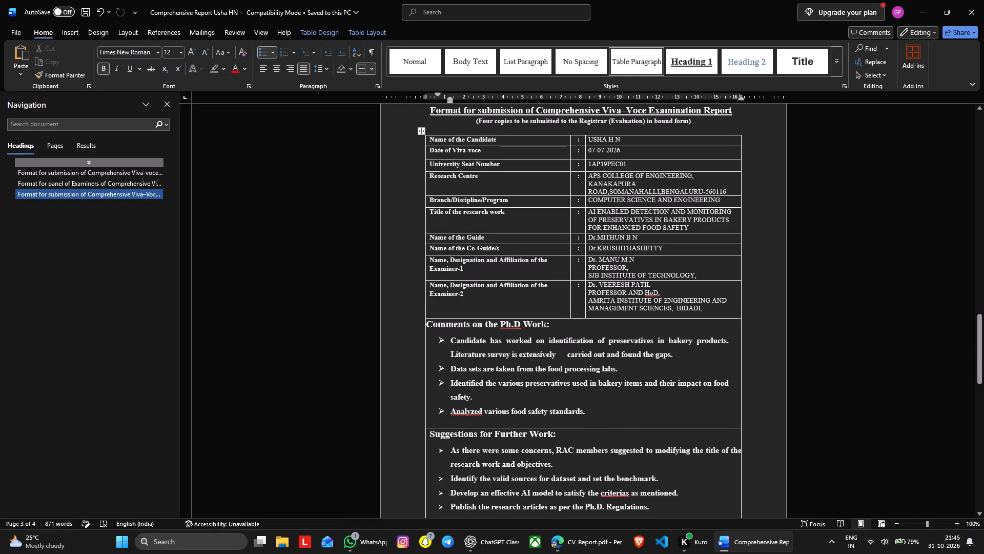
Review the report's suggestions, title modification, recommendations and signature blocks, and go back up through the candidate details to the first page.
scroll(848, 297, down, 4)
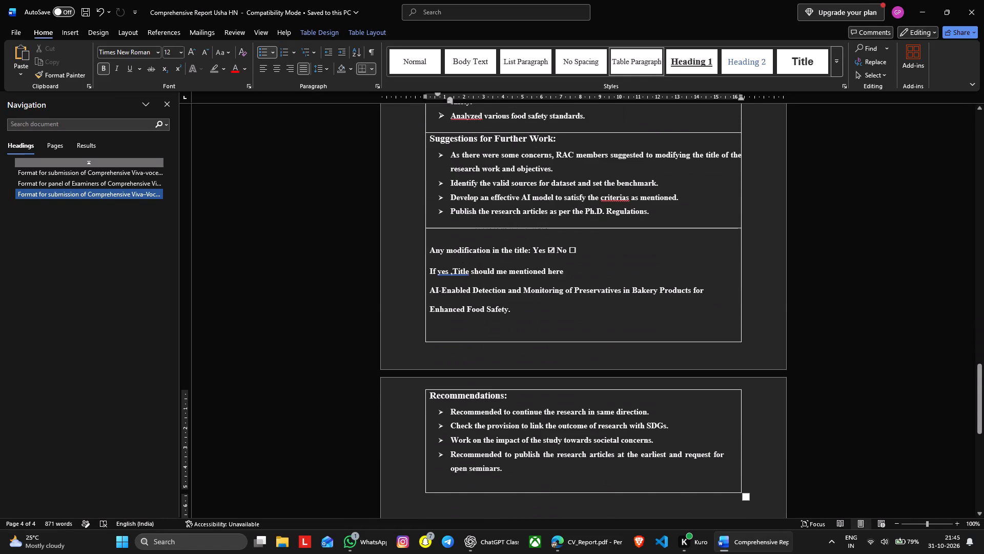
scroll(848, 297, down, 2)
click(643, 315)
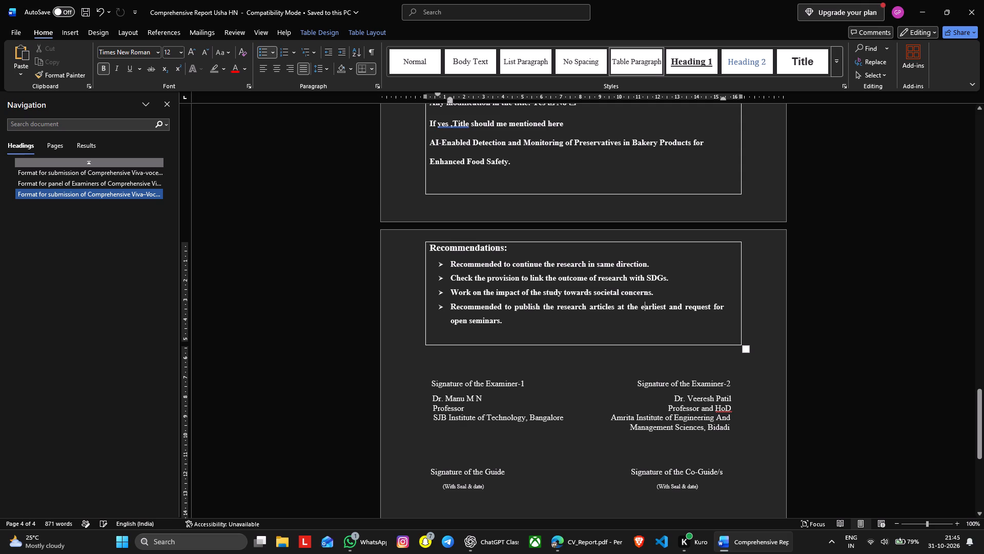
click(665, 323)
scroll(671, 248, up, 9)
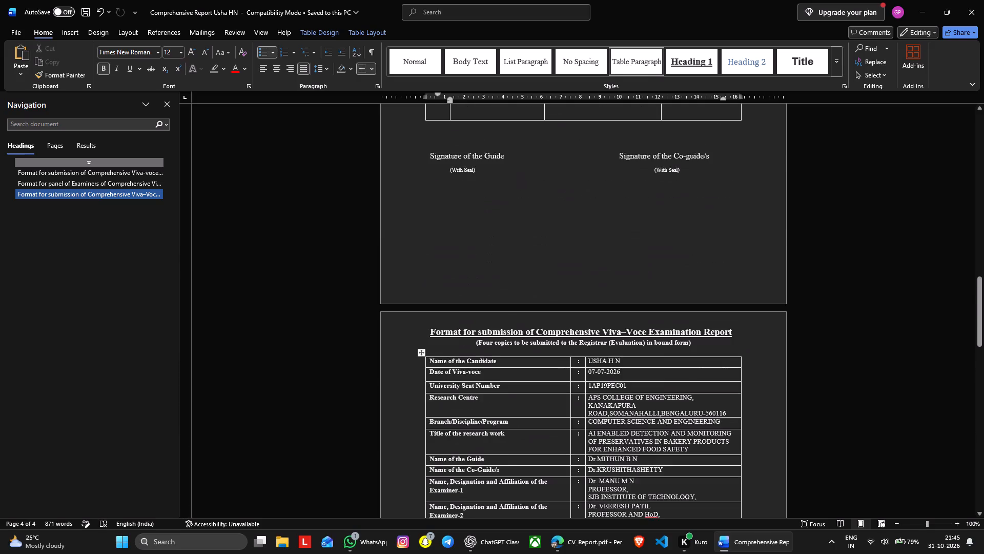
scroll(671, 248, up, 19)
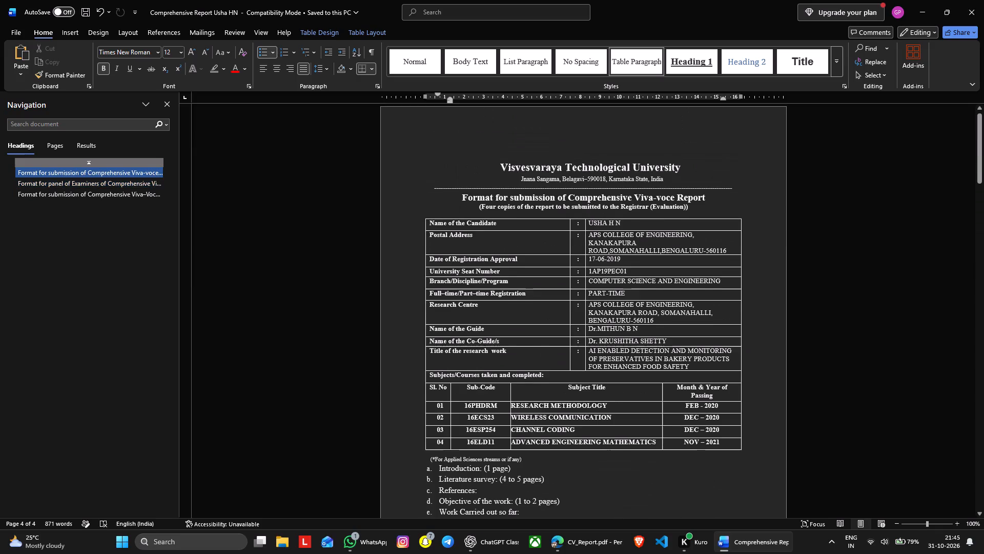
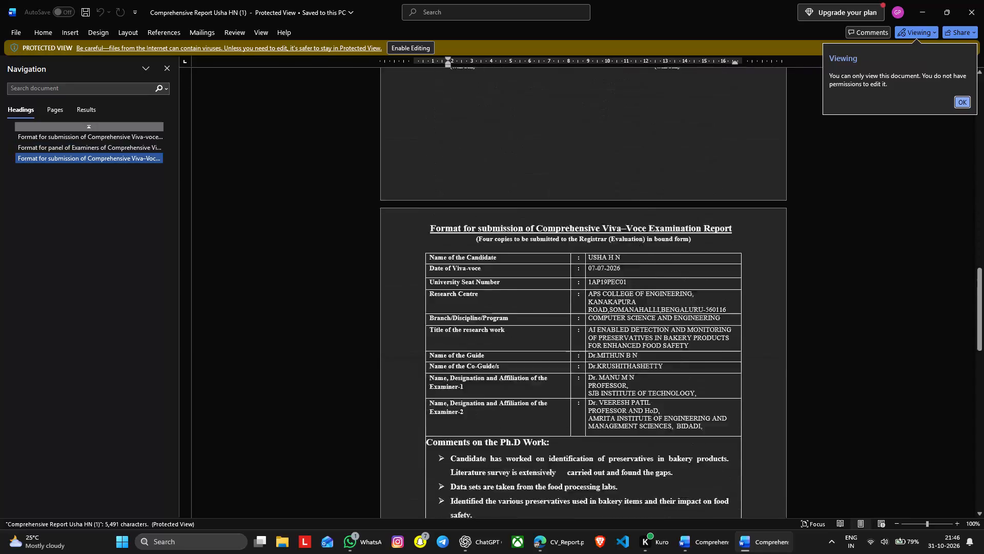
Dismiss the view-only notice and close the Protected View copy of the comprehensive viva-voce report, keeping the editable report open.
scroll(783, 370, up, 7)
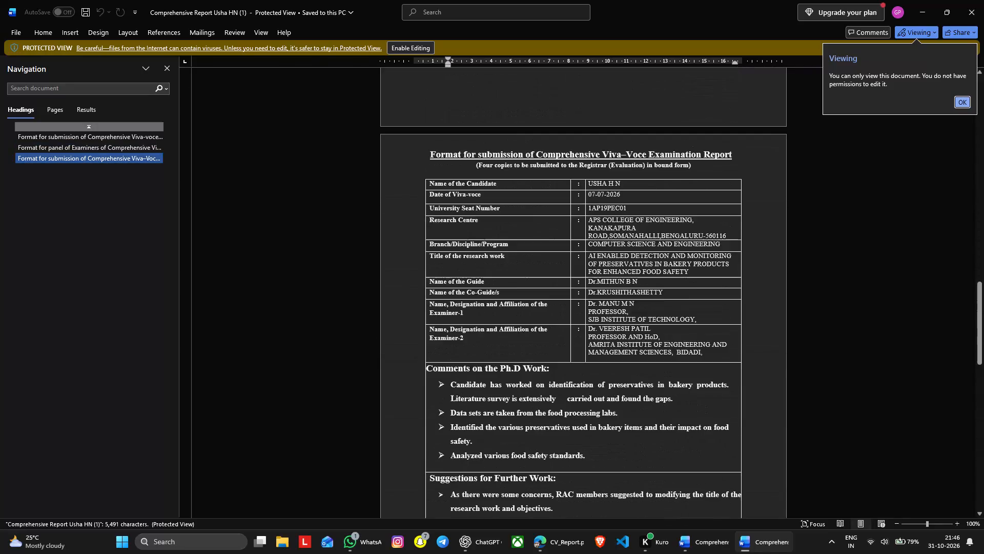
scroll(783, 370, up, 3)
click(961, 102)
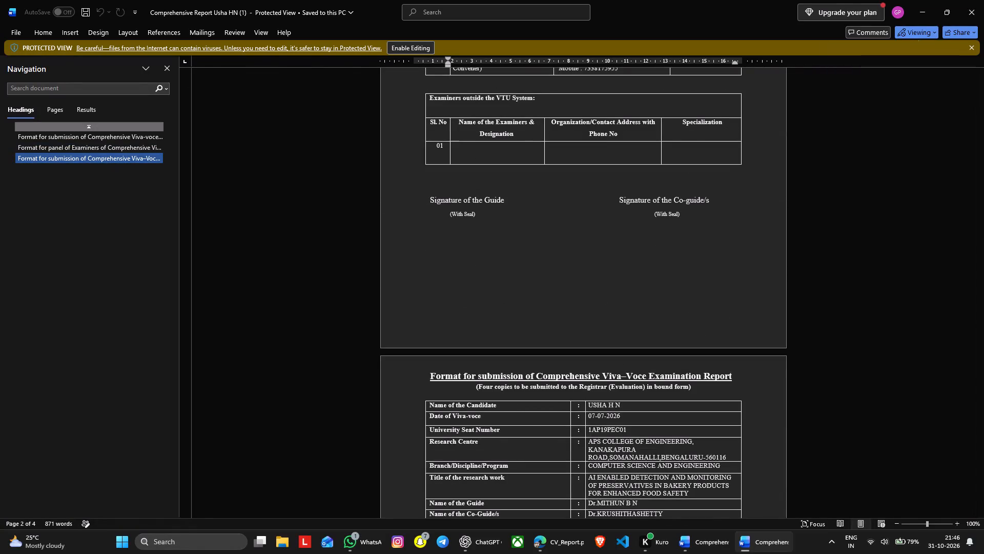
click(967, 2)
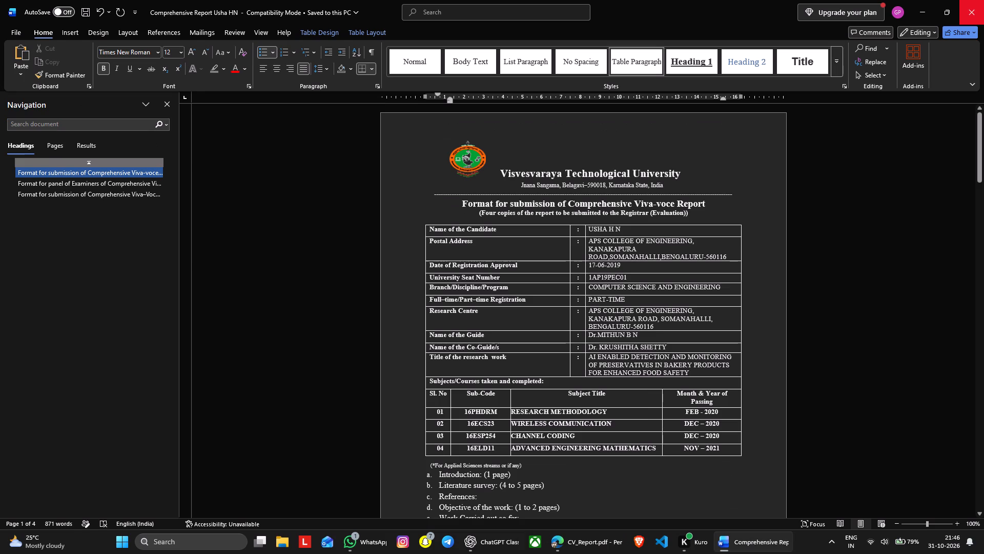